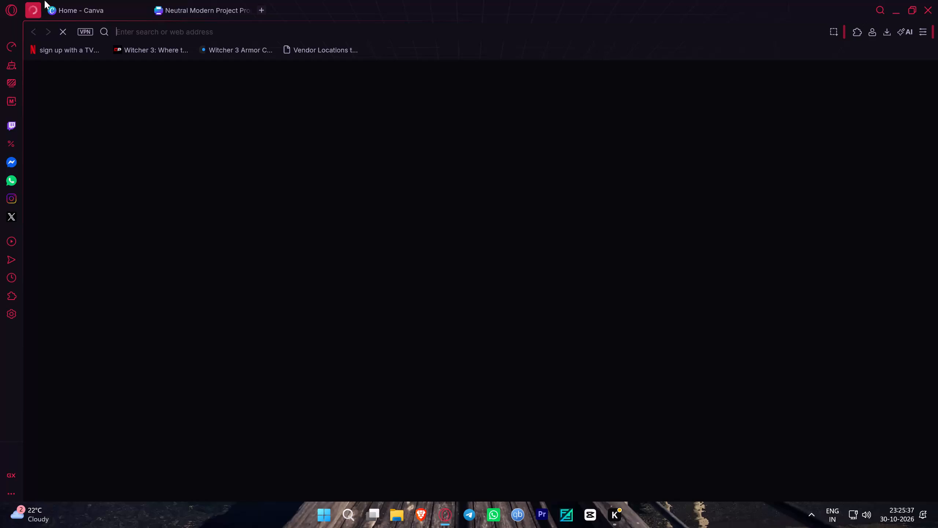
# Switch to the Neutral Modern Project Proposal design and examine its opening pages, from the cover through the enlarged Project Objectives page.
pyautogui.click(160, 0)
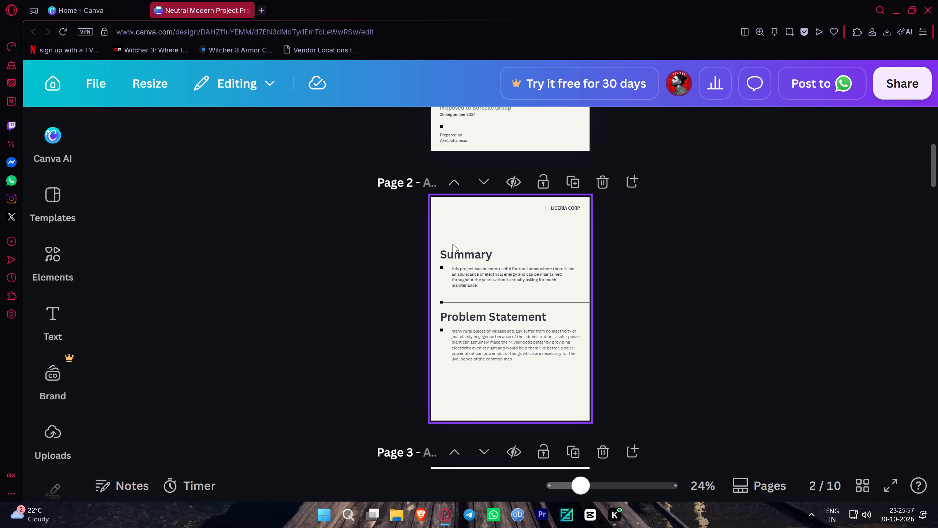
pyautogui.scroll(-1, 435, 290)
pyautogui.scroll(1, 443, 275)
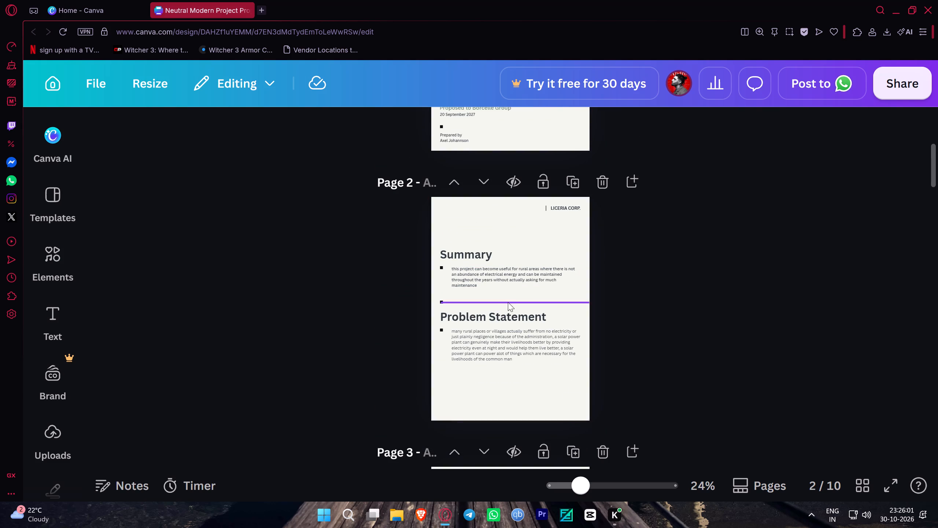
pyautogui.scroll(4, 511, 264)
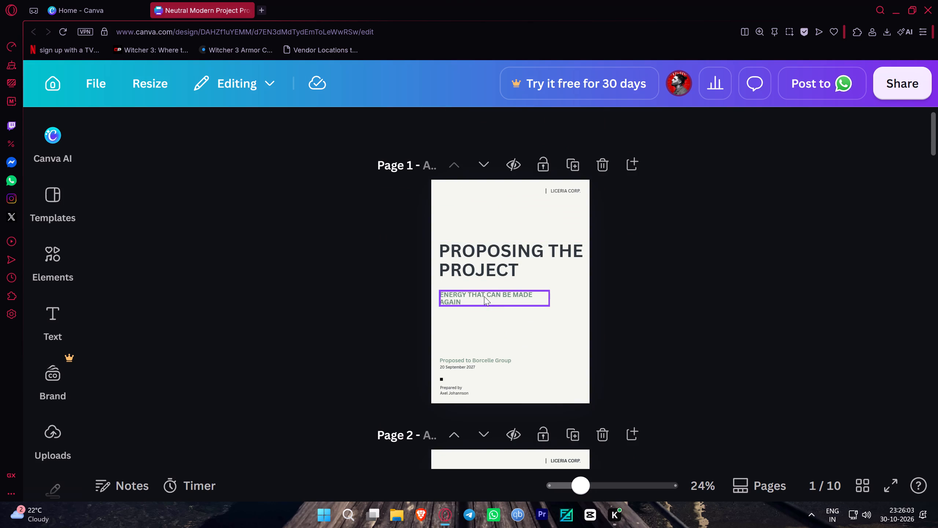
pyautogui.click(468, 363)
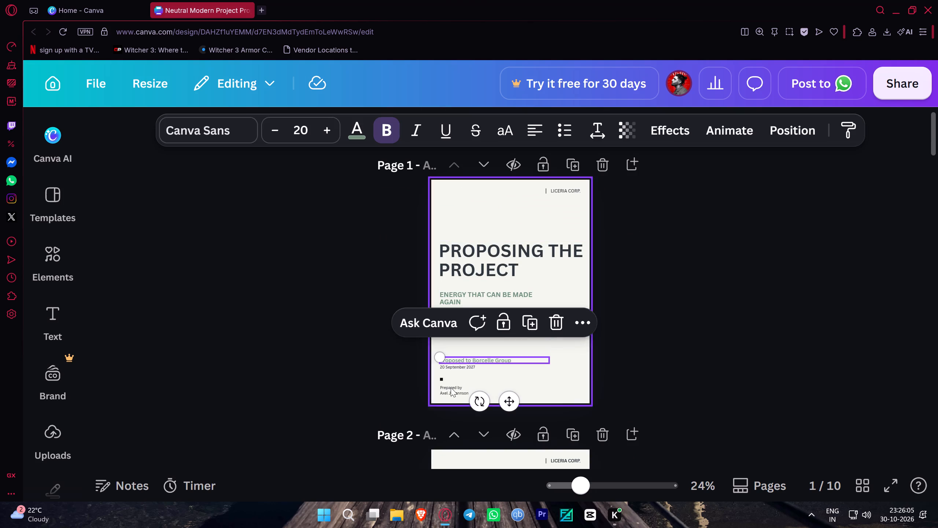
pyautogui.scroll(-4, 404, 403)
pyautogui.moveTo(379, 349); pyautogui.dragTo(376, 342, button='middle')
pyautogui.click(381, 297)
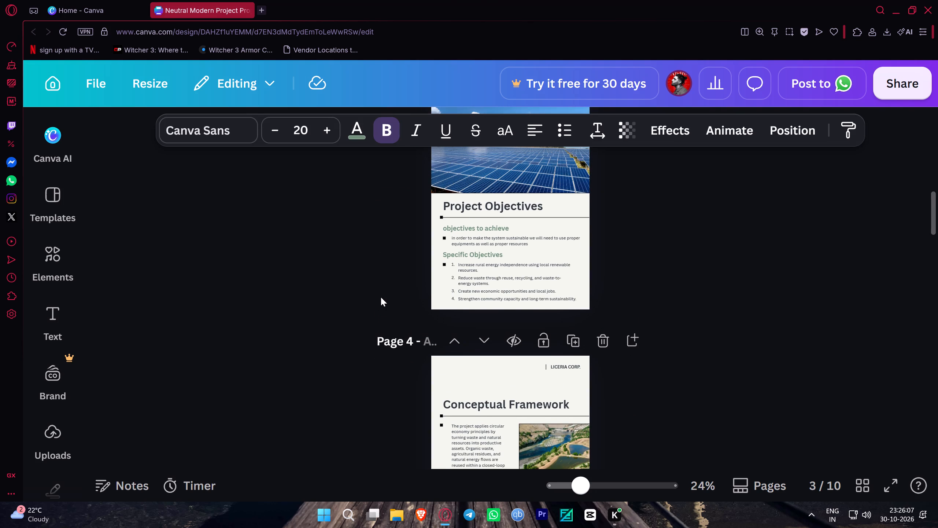
pyautogui.keyDown('ctrl'); pyautogui.scroll(6, 381, 297); pyautogui.keyUp('ctrl')
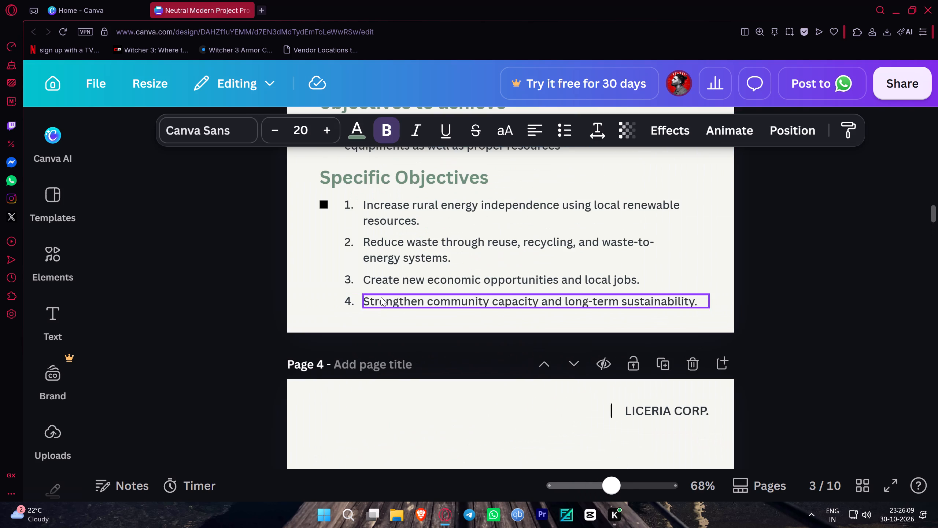
pyautogui.middleClick(195, 280)
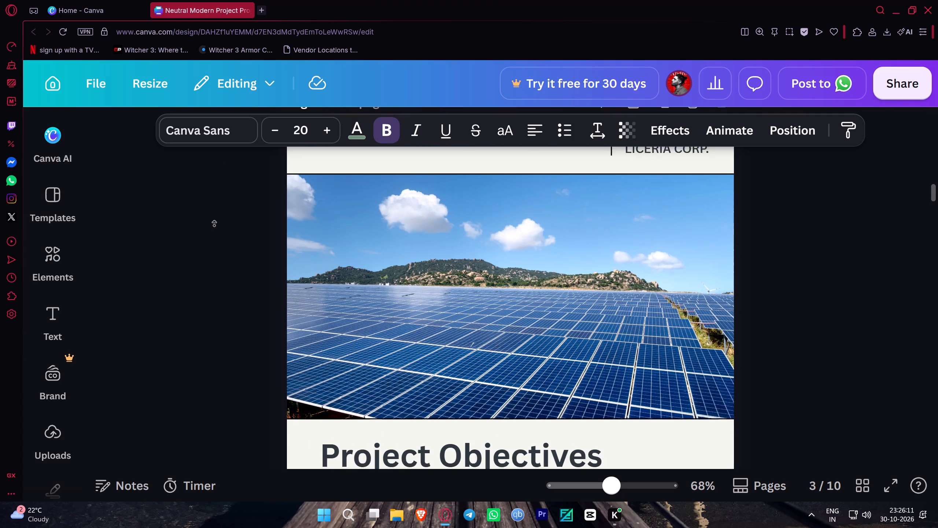
pyautogui.click(214, 226)
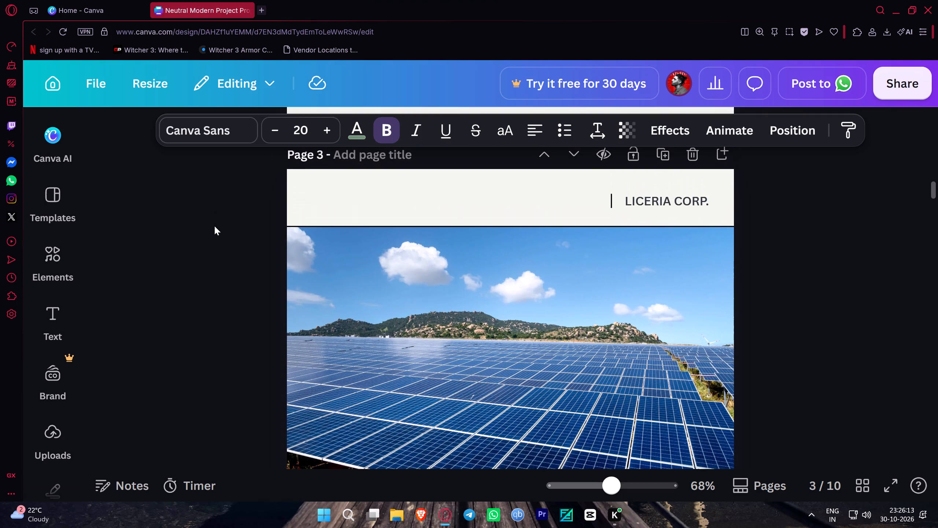
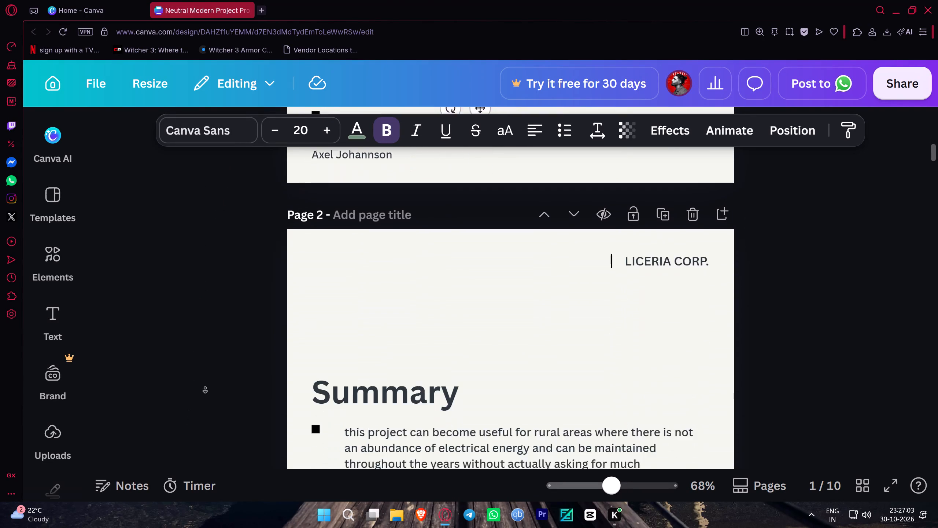
# Examine the Summary and Problem Statement sections on page 2, checking the Summary paragraph's text closely.
pyautogui.click(239, 326)
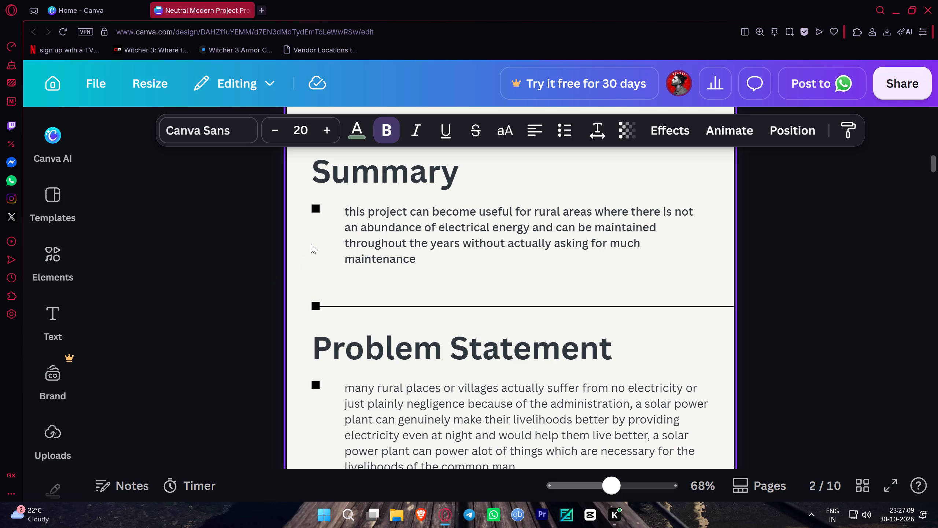
pyautogui.middleClick(253, 288)
pyautogui.click(259, 267)
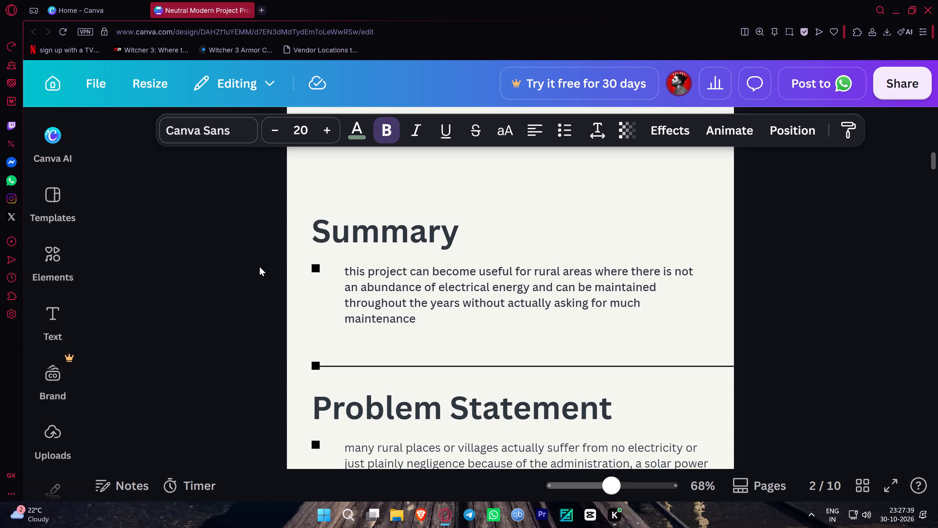
pyautogui.doubleClick(398, 291)
pyautogui.tripleClick(398, 293)
pyautogui.click(247, 293)
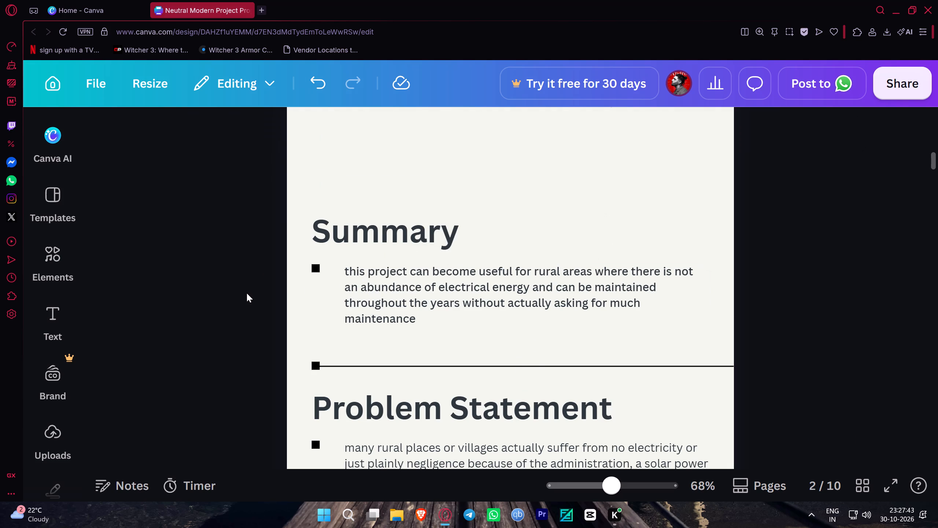
pyautogui.middleClick(210, 300)
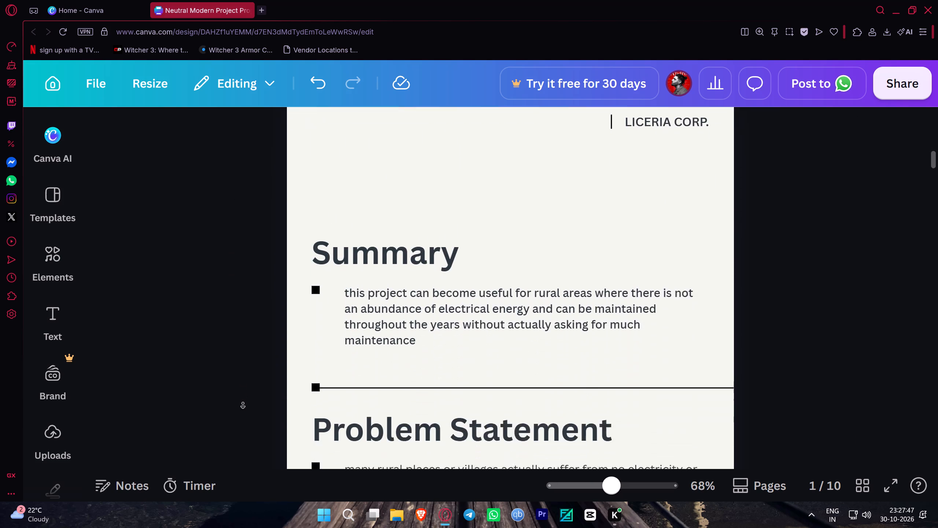
pyautogui.click(263, 307)
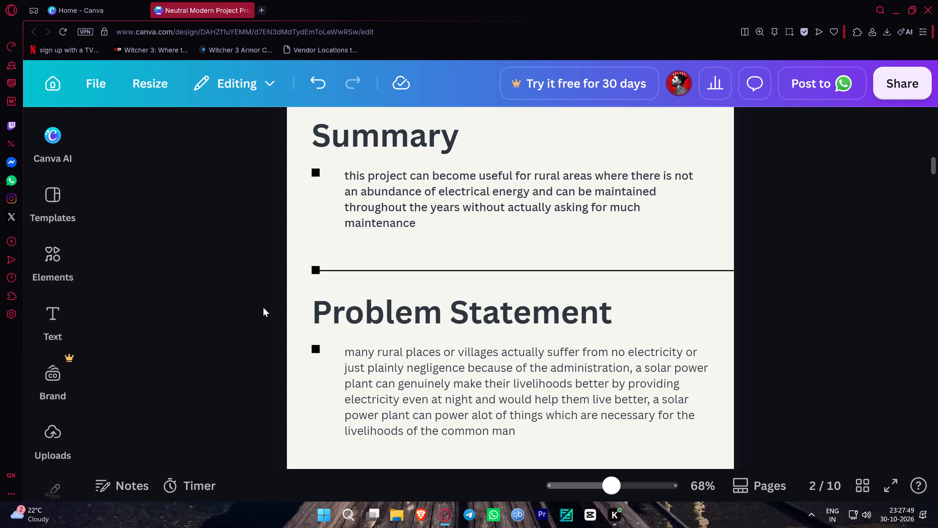
pyautogui.click(459, 160)
pyautogui.doubleClick(455, 203)
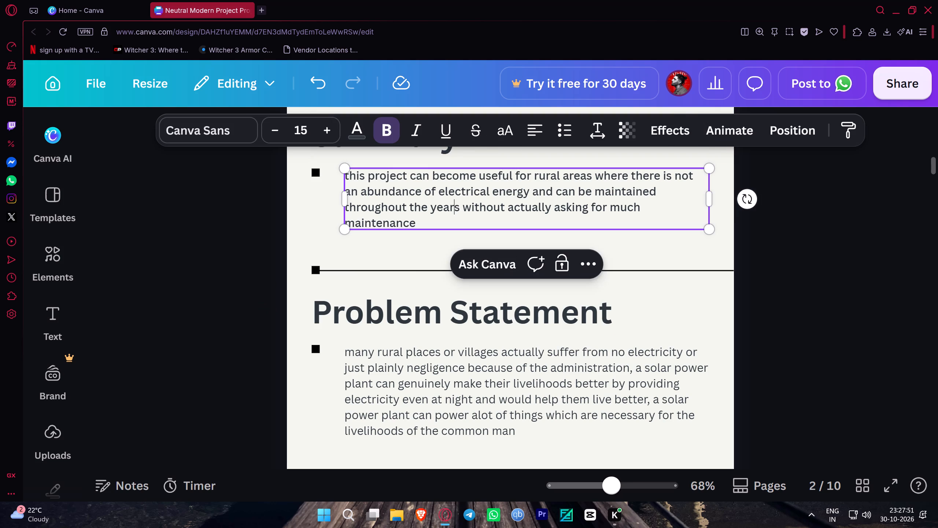
pyautogui.doubleClick(424, 213)
pyautogui.tripleClick(442, 197)
pyautogui.click(442, 197)
pyautogui.click(450, 218)
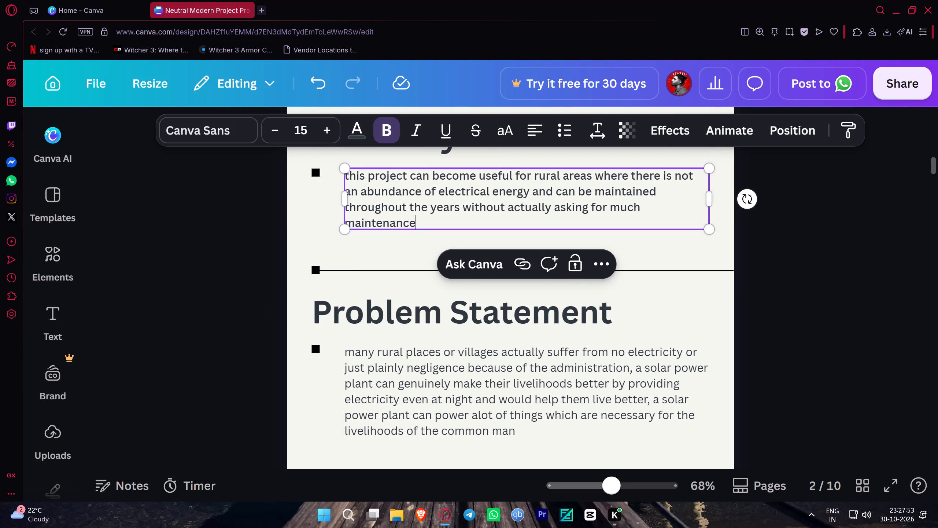
pyautogui.moveTo(441, 219); pyautogui.dragTo(351, 179)
pyautogui.click(390, 198)
pyautogui.click(184, 309)
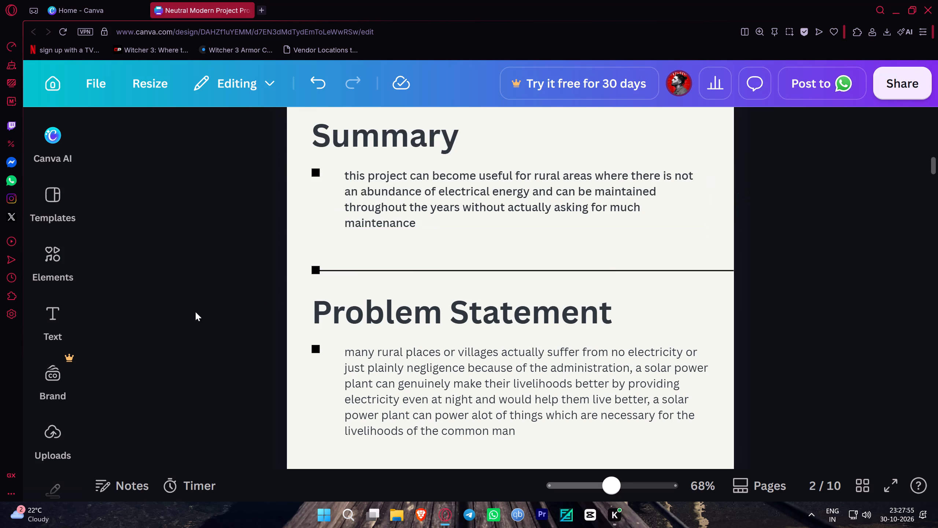
pyautogui.moveTo(208, 312); pyautogui.dragTo(218, 409, button='middle')
pyautogui.scroll(1, 208, 312)
pyautogui.scroll(-2, 233, 330)
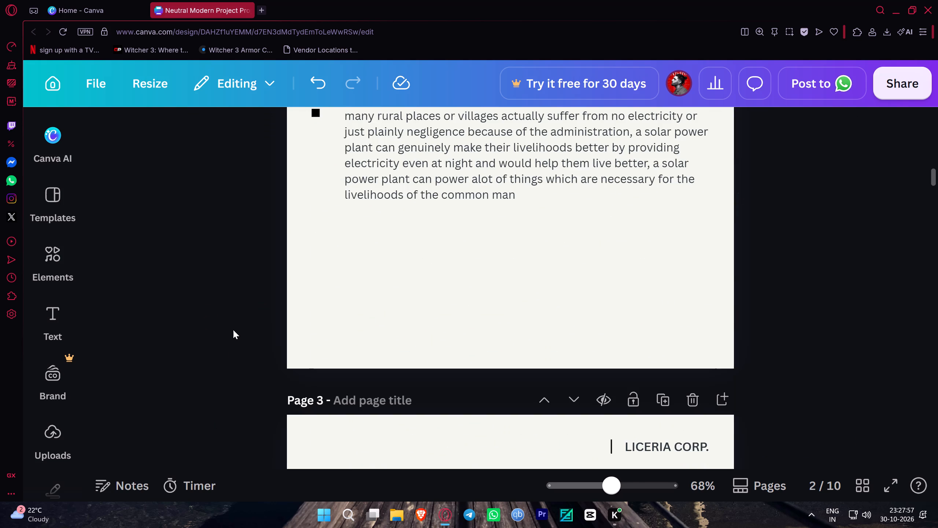
pyautogui.scroll(1, 234, 290)
# Read the Project Objectives page, covering the objectives to achieve paragraph and the numbered Specific Objectives.
pyautogui.middleClick(234, 290)
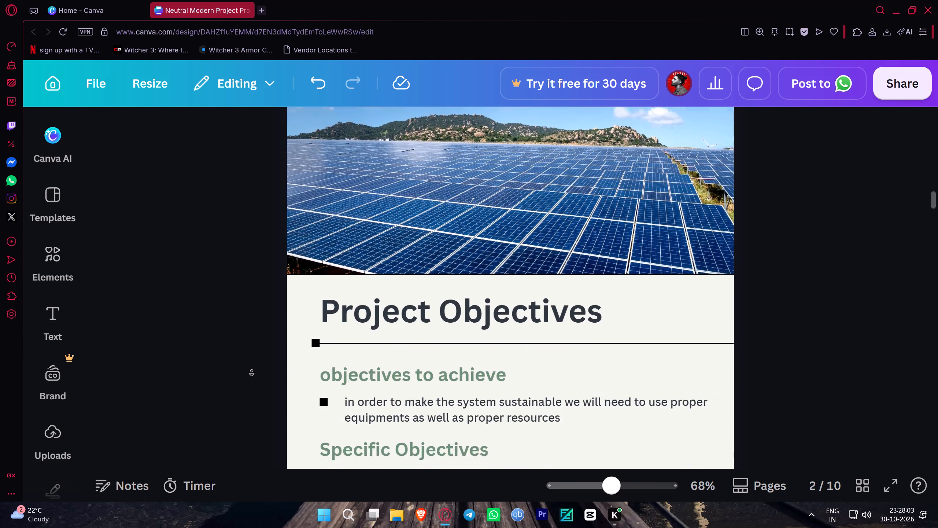
pyautogui.click(258, 326)
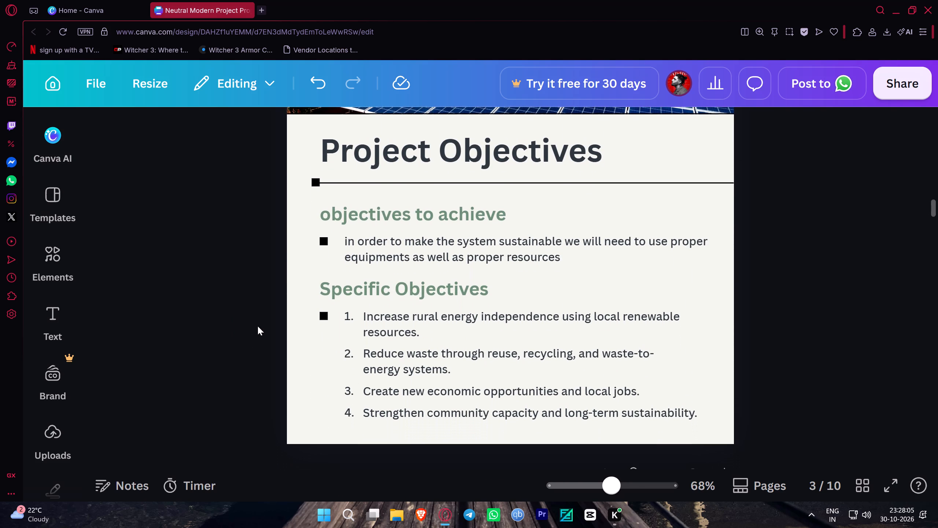
pyautogui.doubleClick(372, 320)
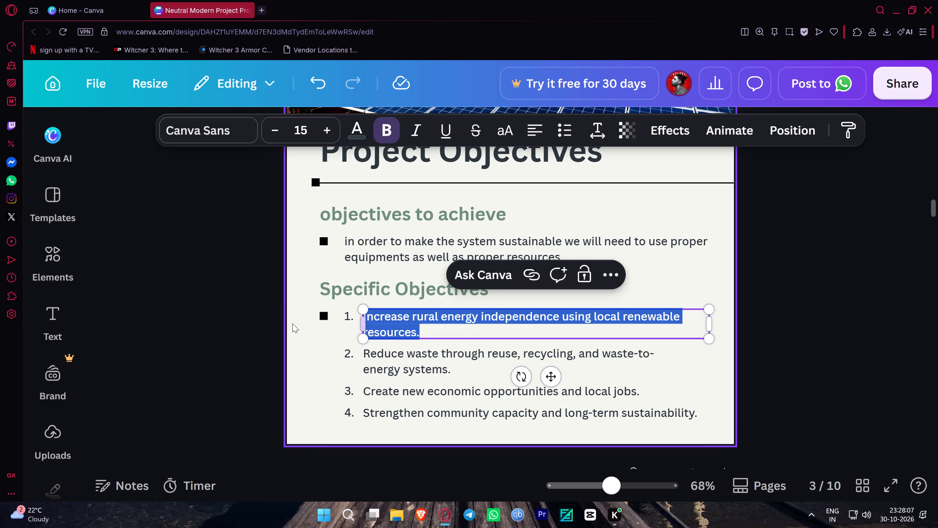
pyautogui.click(288, 323)
pyautogui.click(242, 314)
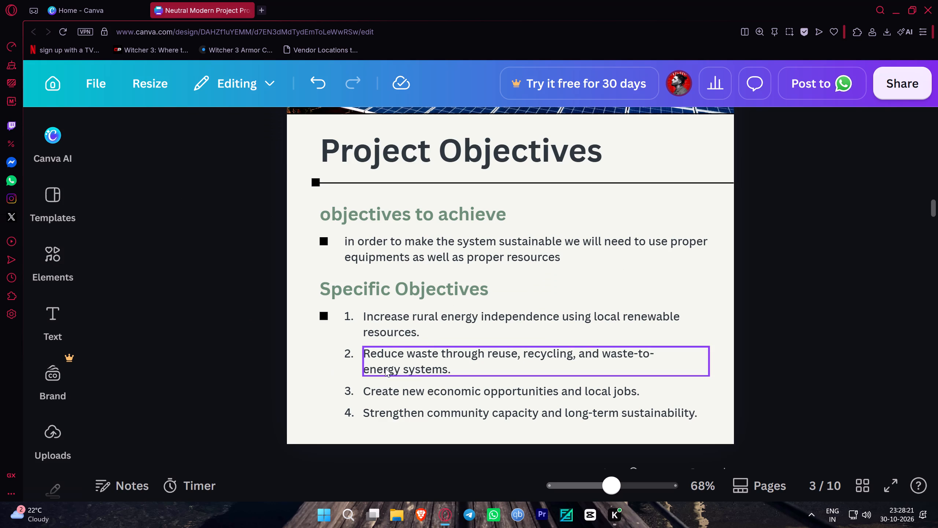
pyautogui.doubleClick(451, 250)
pyautogui.click(270, 258)
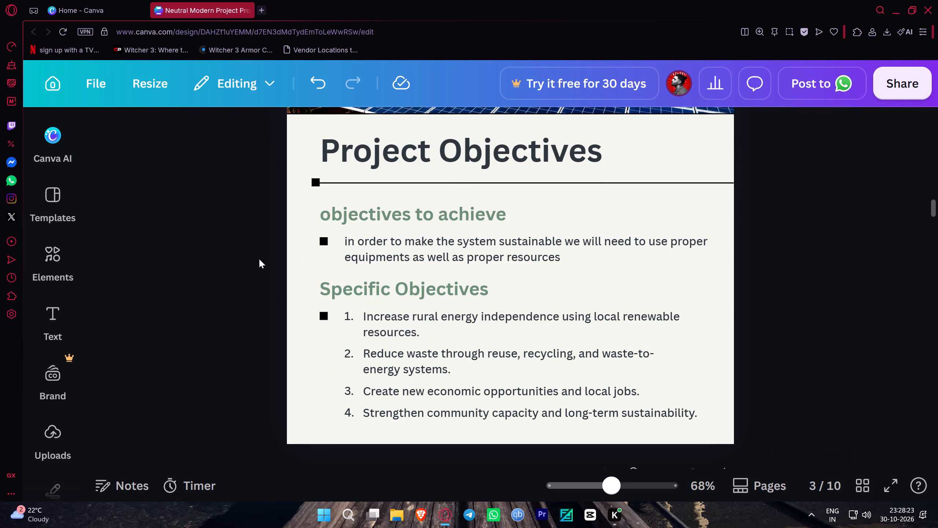
pyautogui.middleClick(259, 259)
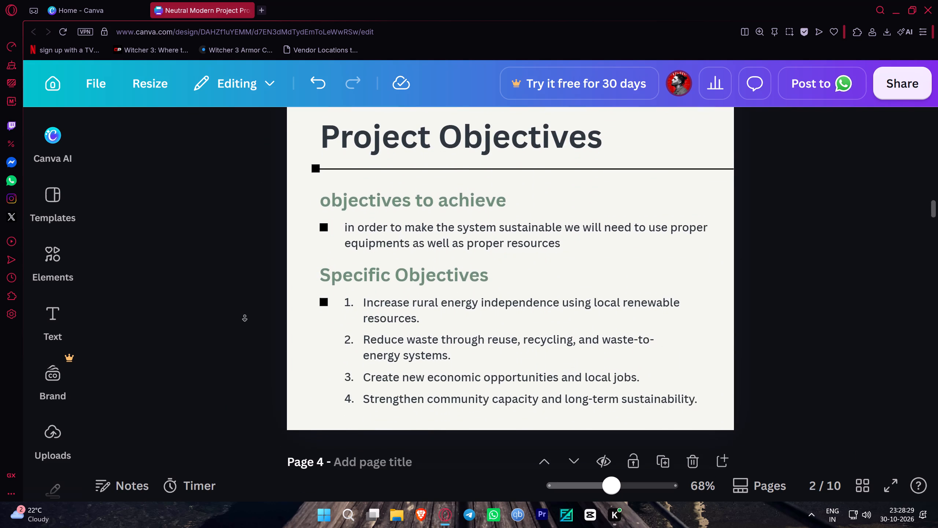
pyautogui.click(248, 222)
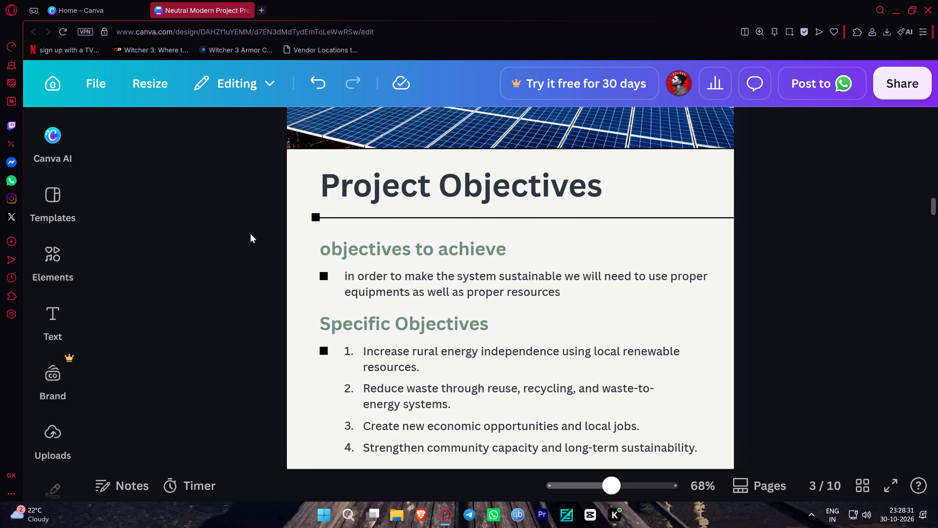
pyautogui.scroll(-1, 252, 238)
pyautogui.middleClick(252, 238)
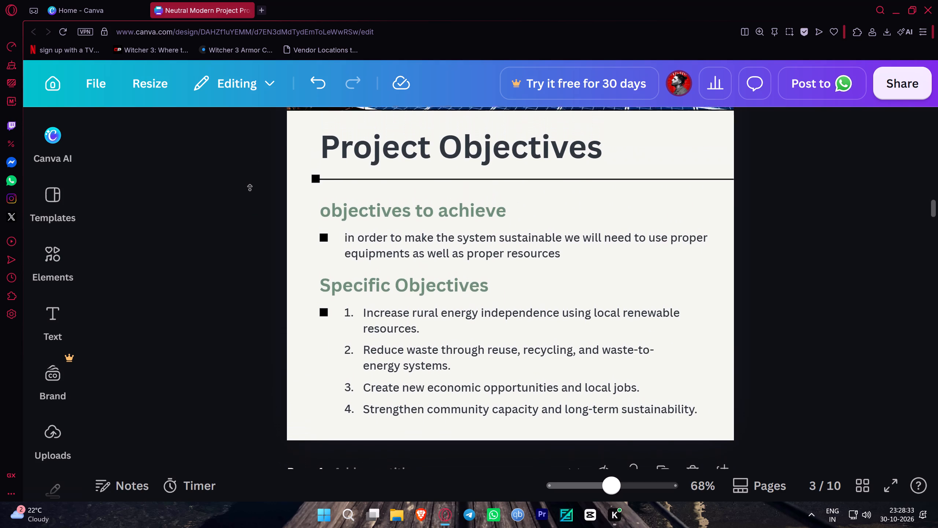
pyautogui.click(250, 190)
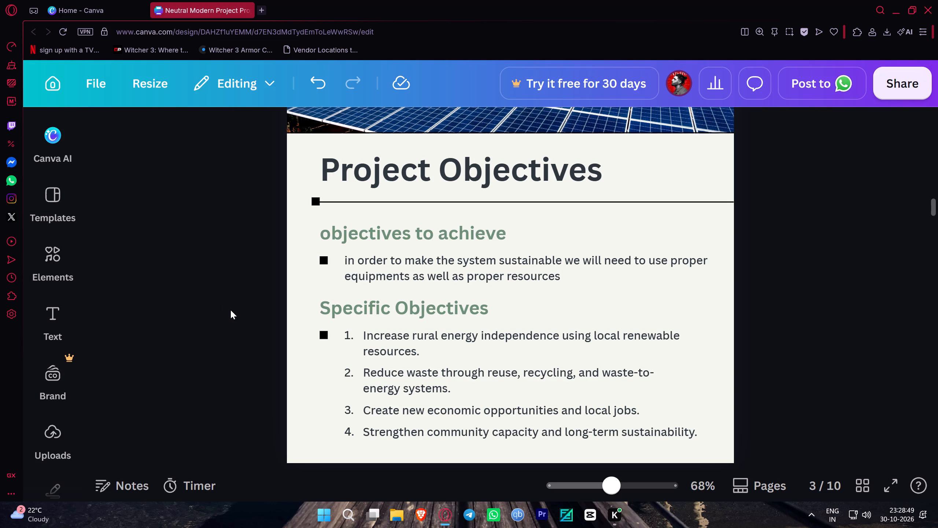
pyautogui.click(248, 205)
pyautogui.click(258, 84)
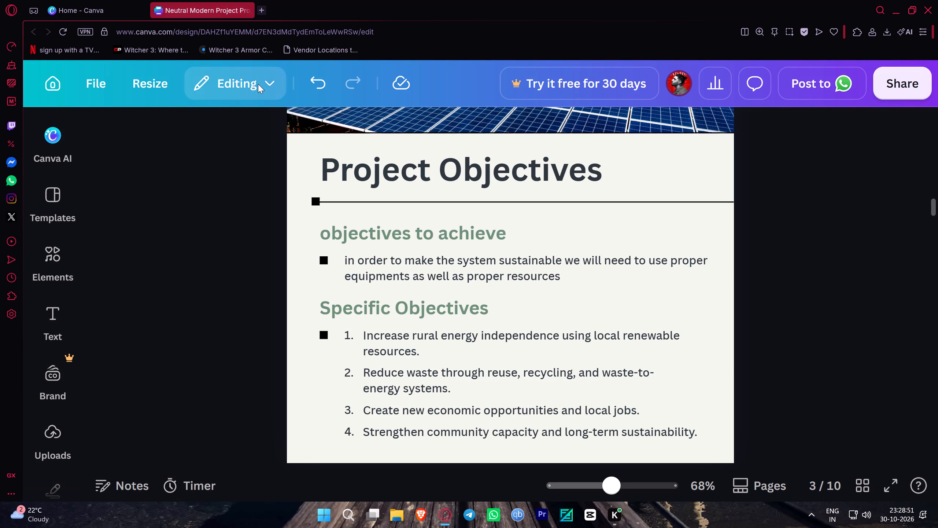
pyautogui.click(258, 84)
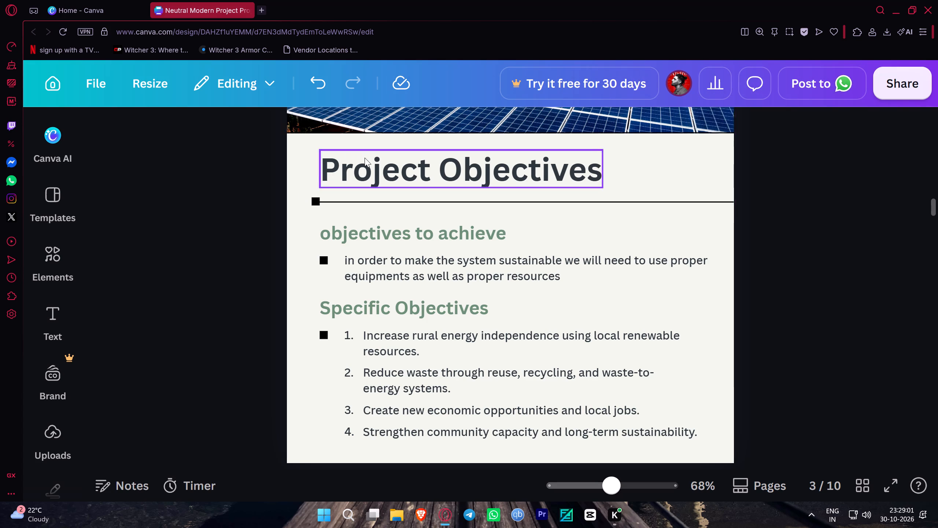
# Inspect the Project Objectives heading and the first numbered specific objective on page 3.
pyautogui.doubleClick(366, 175)
pyautogui.click(173, 232)
pyautogui.click(398, 162)
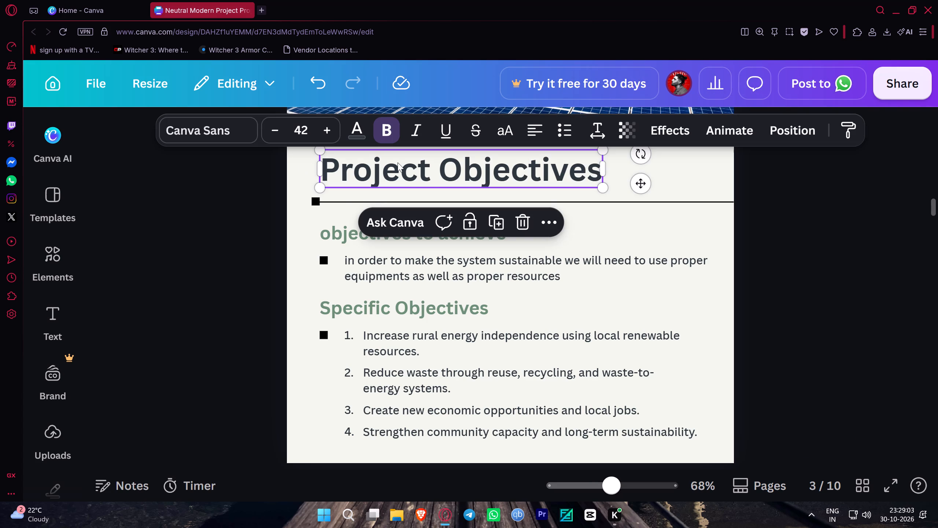
pyautogui.click(183, 258)
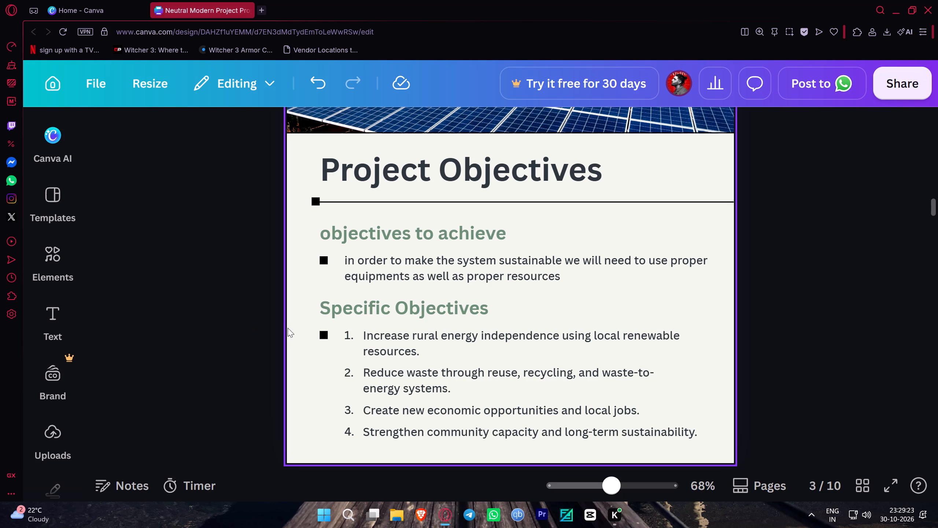
pyautogui.click(425, 339)
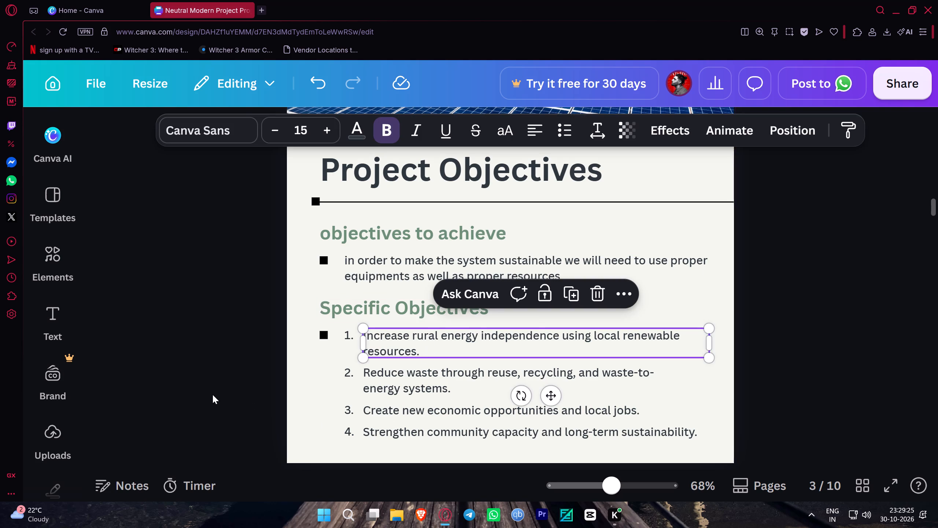
pyautogui.click(213, 395)
pyautogui.middleClick(519, 370)
pyautogui.click(241, 364)
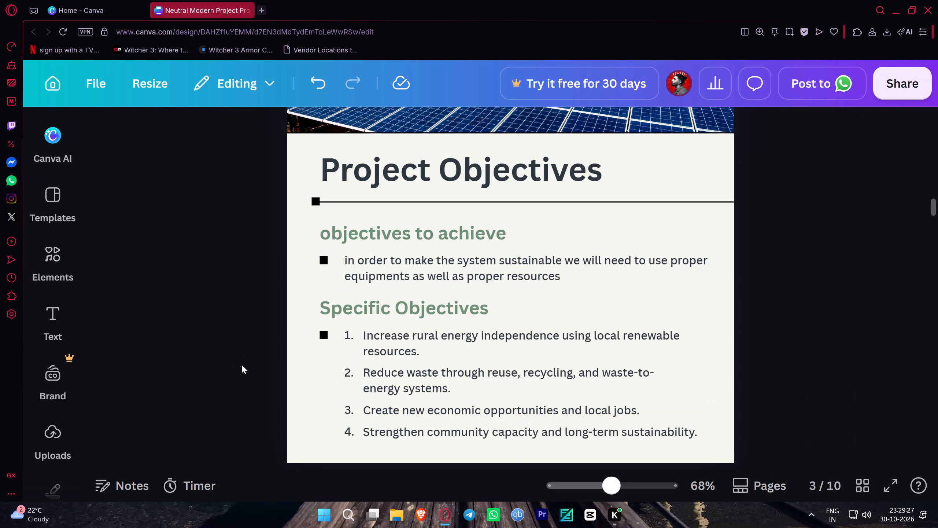
pyautogui.moveTo(241, 364); pyautogui.dragTo(248, 384, button='middle')
pyautogui.middleClick(246, 344)
pyautogui.click(235, 393)
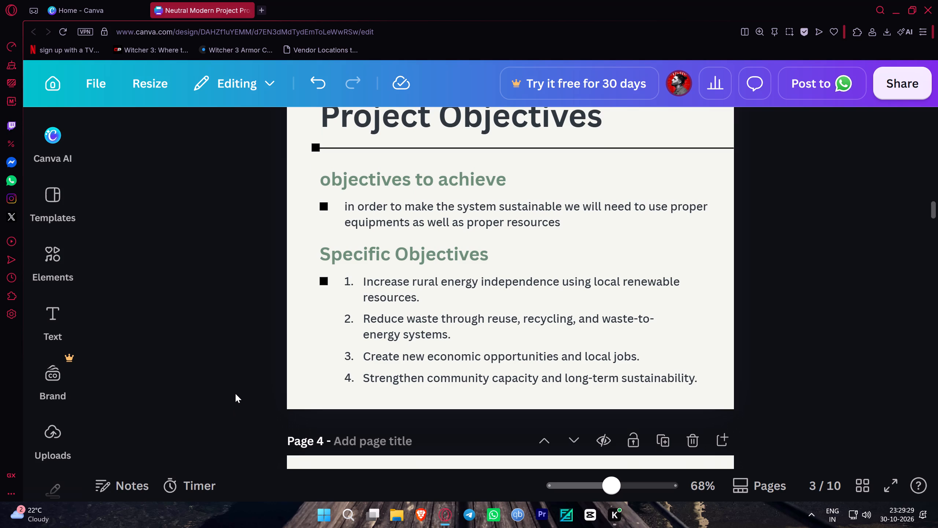
# Open the paragraph under "objectives to achieve" on page 3 for text editing and inspect its wording.
pyautogui.doubleClick(417, 219)
pyautogui.tripleClick(435, 209)
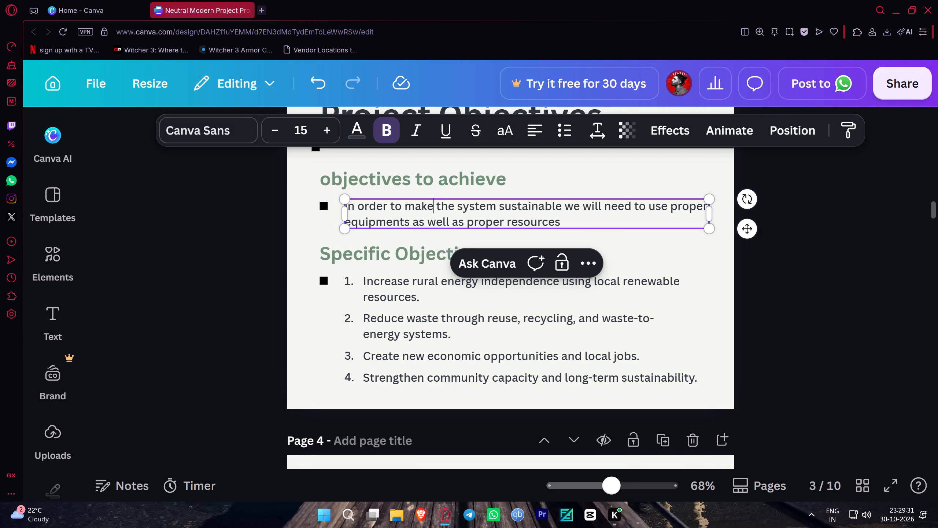
pyautogui.click(435, 209)
pyautogui.click(435, 209)
pyautogui.tripleClick(443, 214)
pyautogui.click(442, 214)
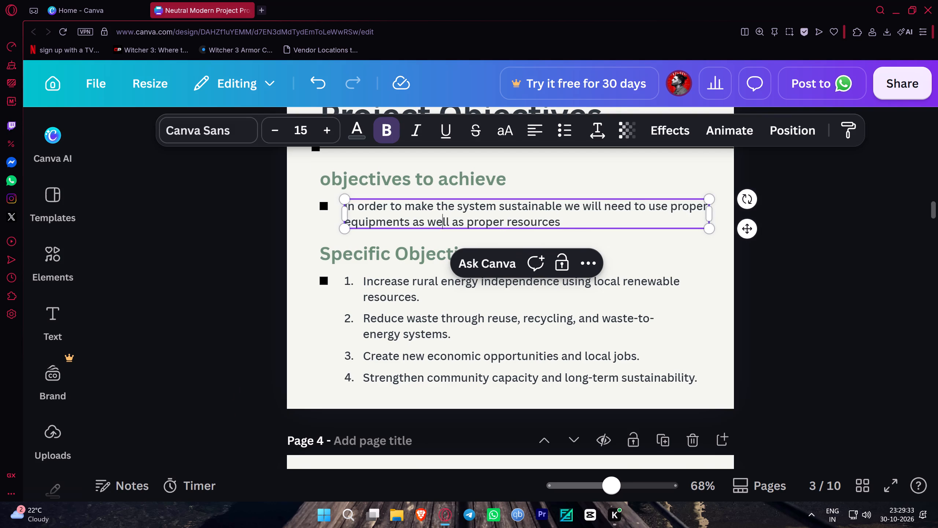
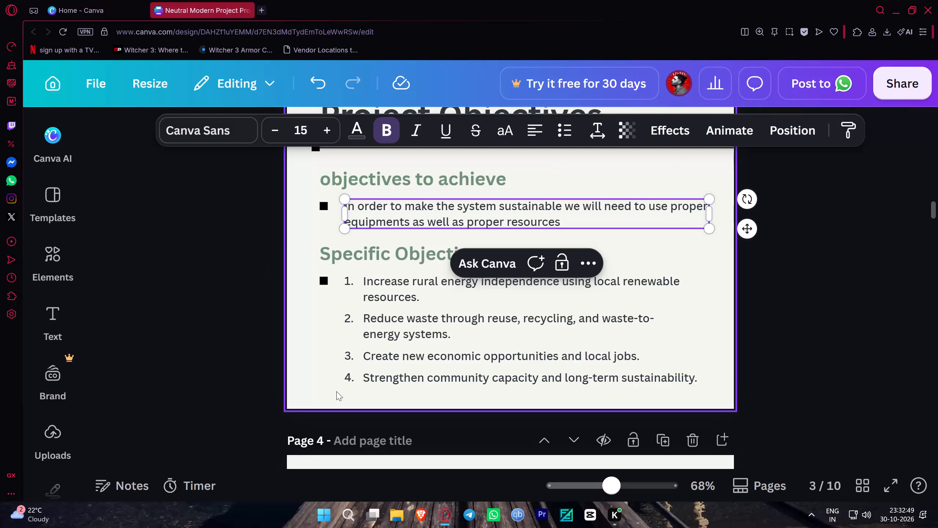
# Replace the first specific objective on page 3 with "it increases local energy uses and stuff".
pyautogui.click(444, 302)
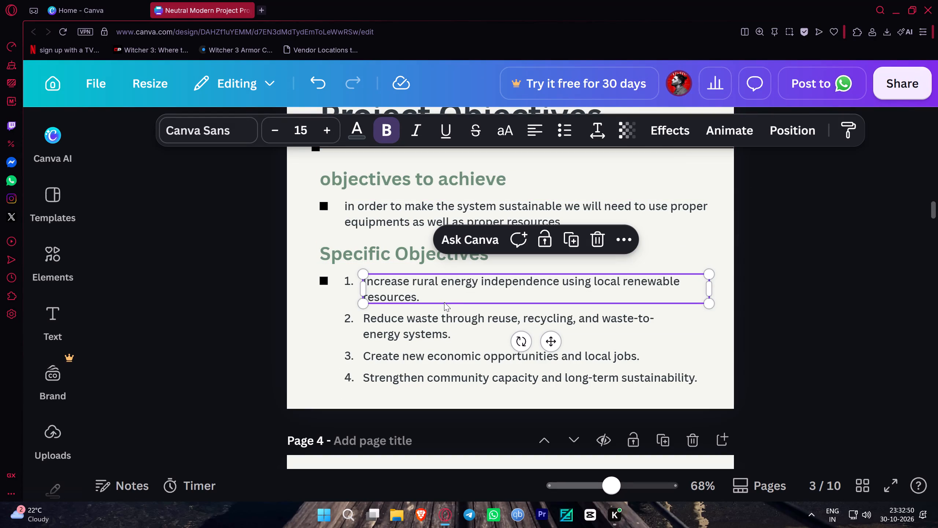
pyautogui.doubleClick(460, 290)
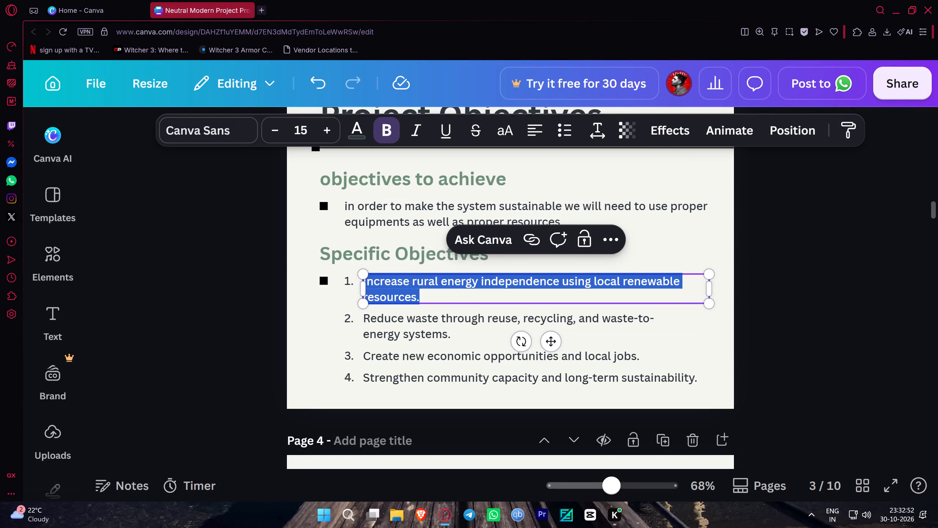
pyautogui.write('it incra')
pyautogui.press('BackSpace')
pyautogui.write('\\e')
pyautogui.press('BackSpace')
pyautogui.press('BackSpace')
pyautogui.write('eases loca l')
pyautogui.press('BackSpace')
pyautogui.press('BackSpace')
pyautogui.write('l energy')
pyautogui.press('space')
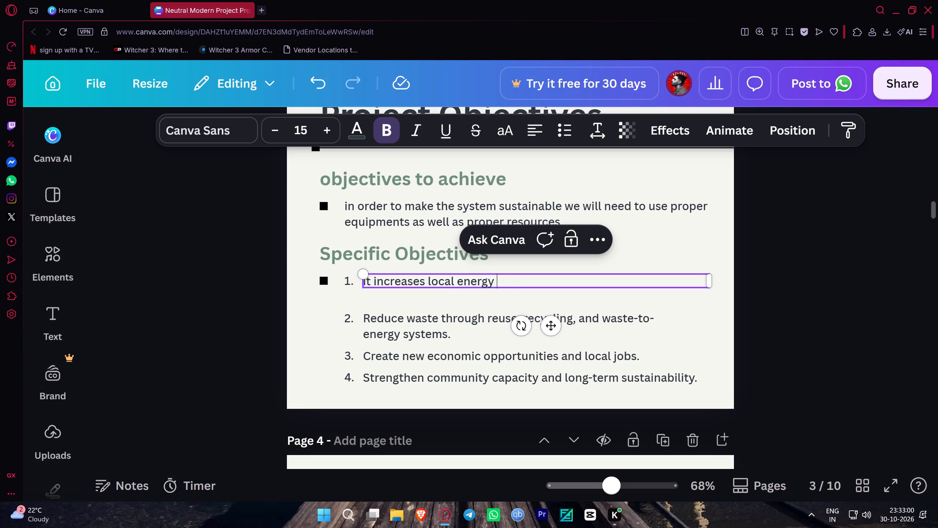
pyautogui.write('uses and stuff')
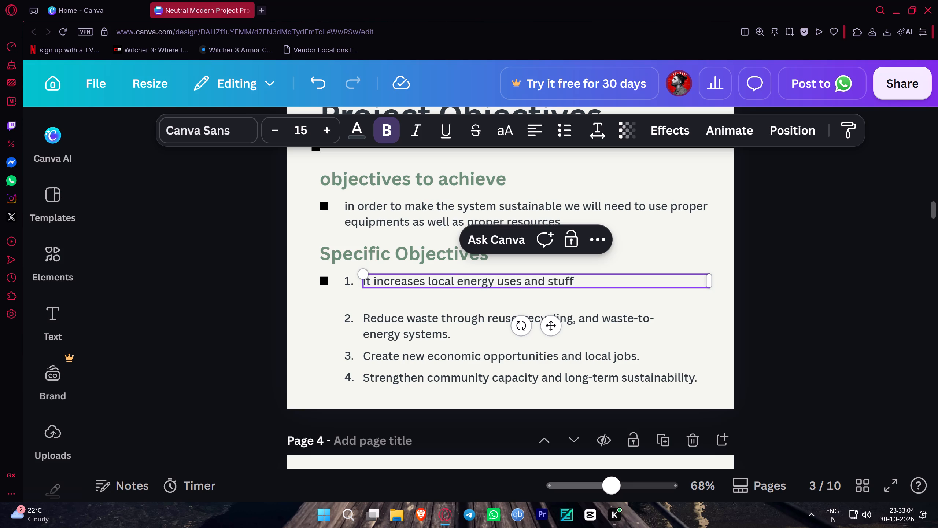
# Replace the second specific objective's text with wording that starts "reduces waste".
pyautogui.click(434, 330)
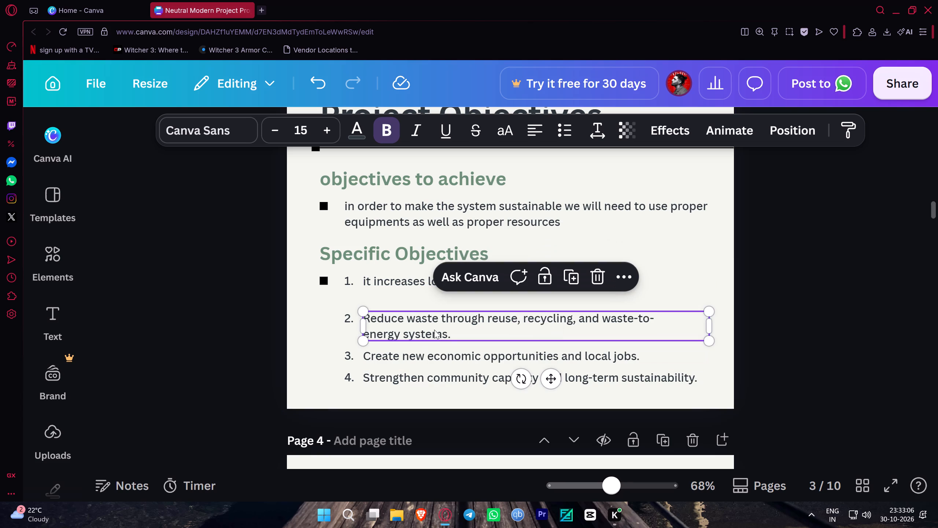
pyautogui.click(434, 330)
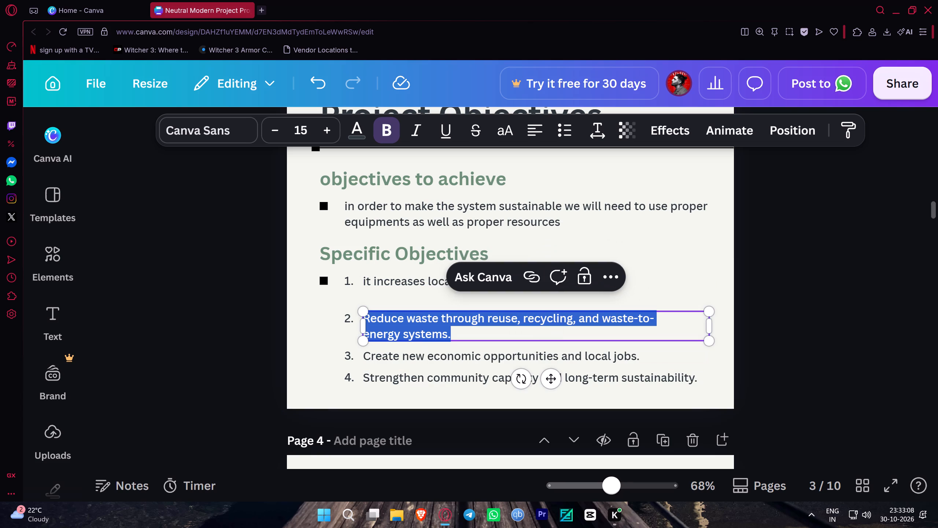
pyautogui.write('reduces waste')
pyautogui.press('space')
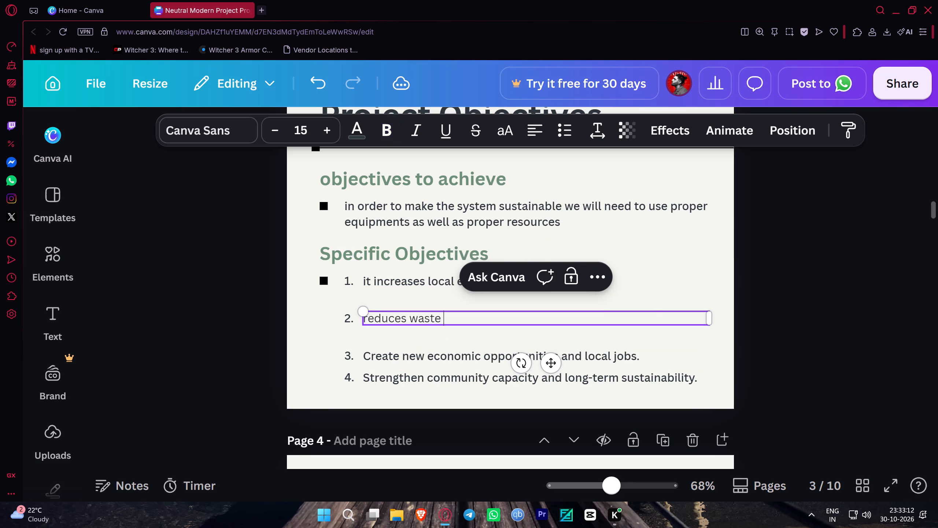
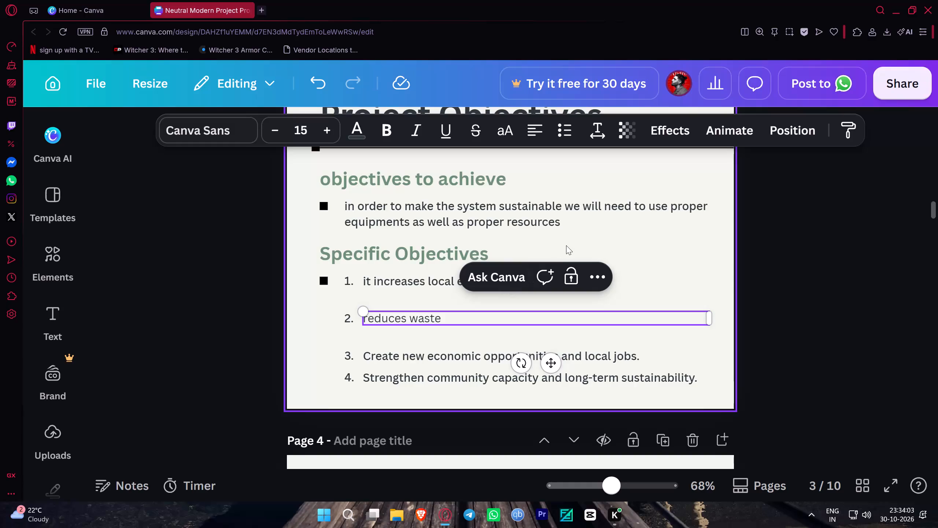
# Complete the second specific objective on page 3 so it reads "reduces waste usage".
pyautogui.write('usage')
pyautogui.press('space')
# Replace the third specific objective on page 3 with "create opportunities poor people".
pyautogui.doubleClick(434, 350)
pyautogui.write('create')
pyautogui.press('space')
pyautogui.write('opportunies')
pyautogui.press('space')
pyautogui.press('BackSpace')
pyautogui.press('BackSpace')
pyautogui.press('BackSpace')
pyautogui.write('ties')
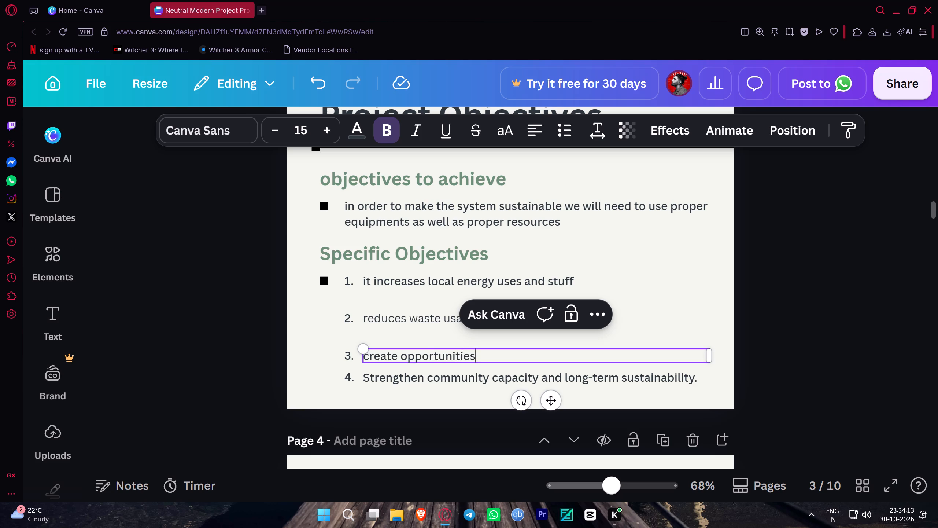
pyautogui.press('space')
pyautogui.write('poor peopel\\')
pyautogui.press('BackSpace')
pyautogui.press('BackSpace')
pyautogui.press('BackSpace')
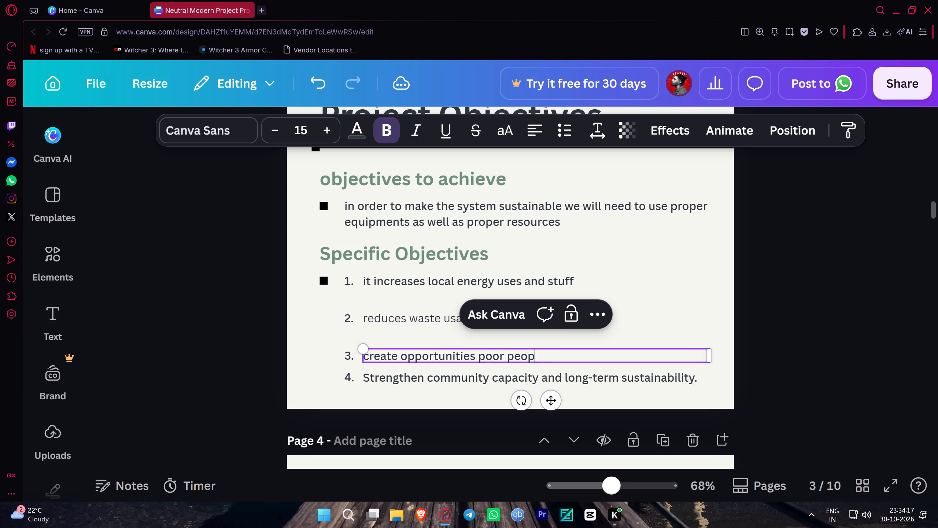
pyautogui.write('le')
# Replace the fourth specific objective on page 3 with "supports long term stability".
pyautogui.doubleClick(521, 377)
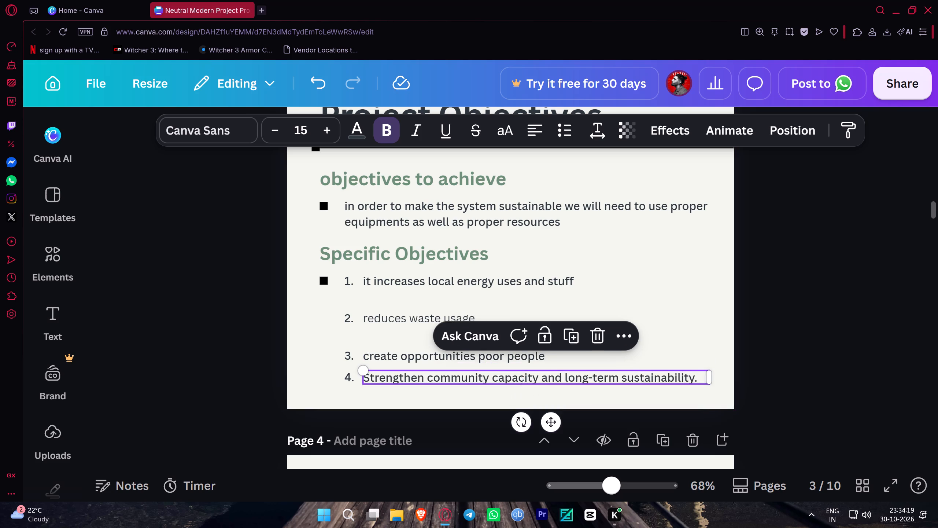
pyautogui.write('supports long ter m')
pyautogui.press('BackSpace')
pyautogui.press('BackSpace')
pyautogui.write('m')
pyautogui.press('space')
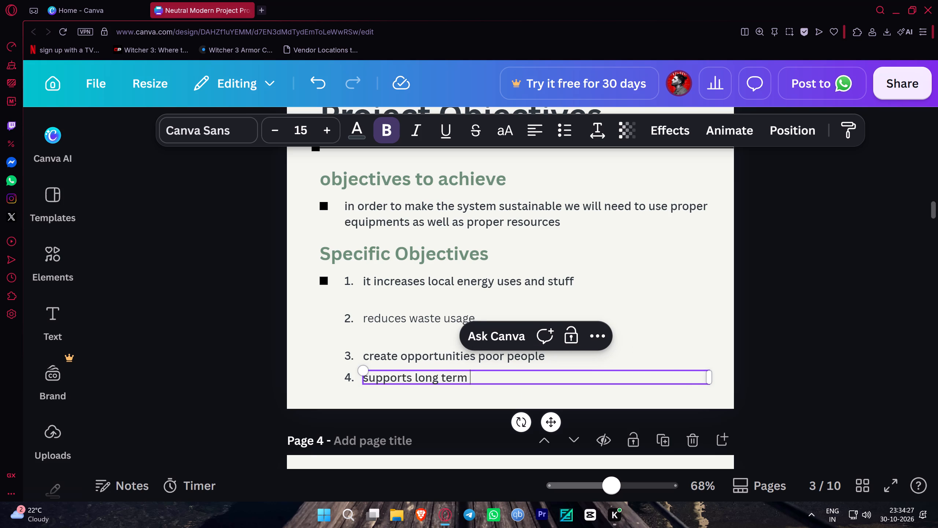
pyautogui.write('stability')
# Select all the text of the first Conceptual Framework paragraph on page 4, about circular economy principles, for editing.
pyautogui.middleClick(206, 323)
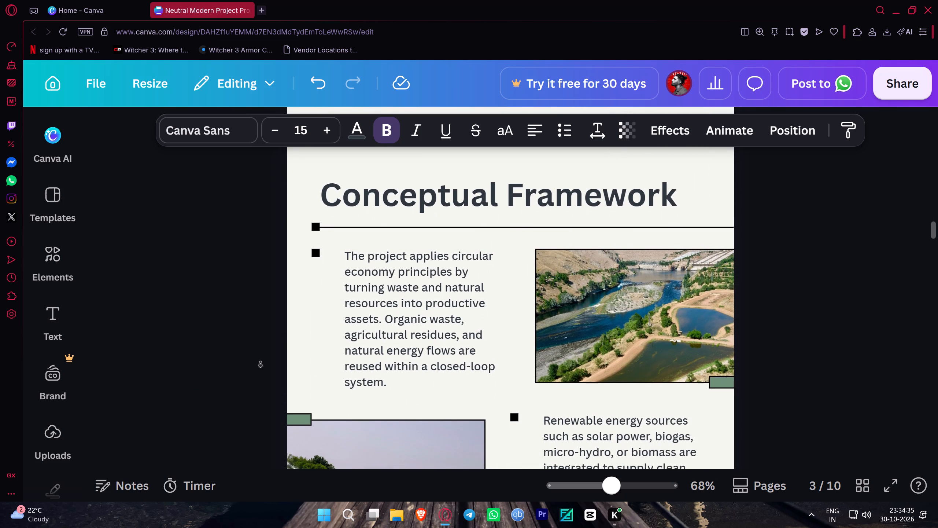
pyautogui.click(265, 348)
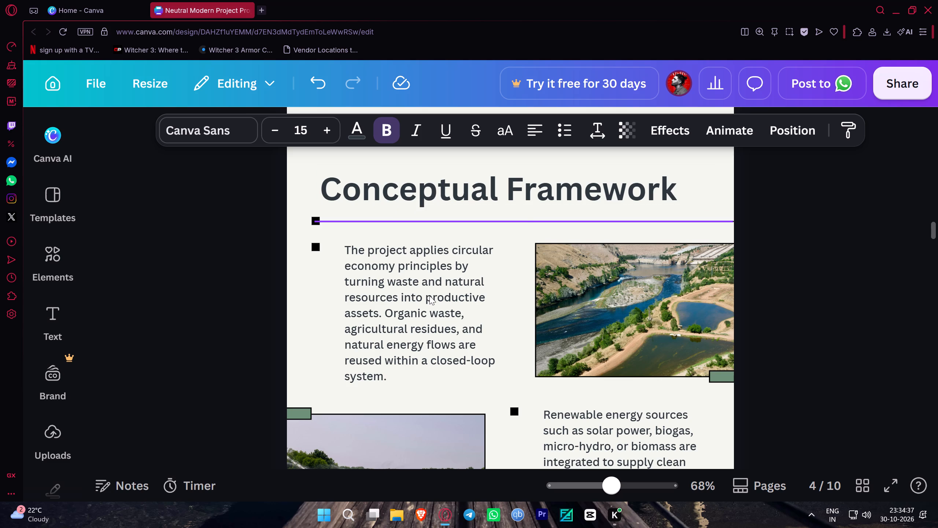
pyautogui.doubleClick(429, 296)
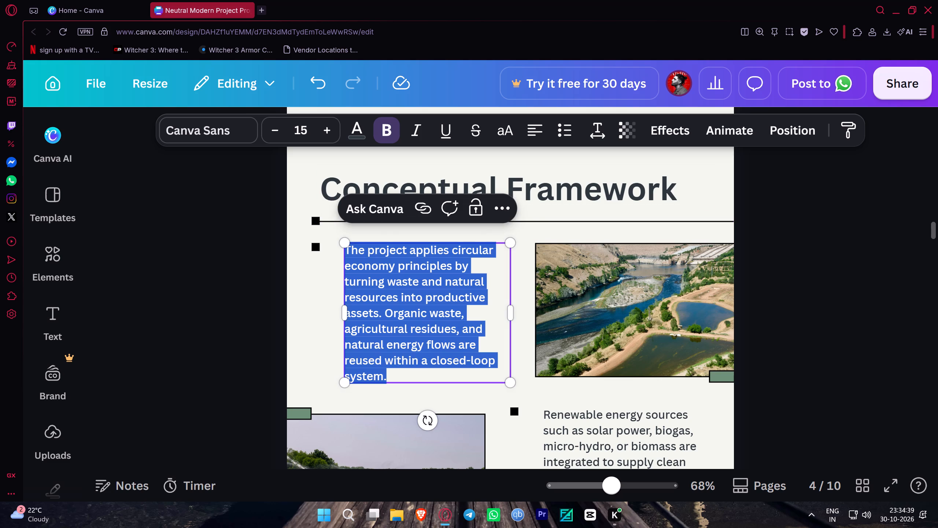
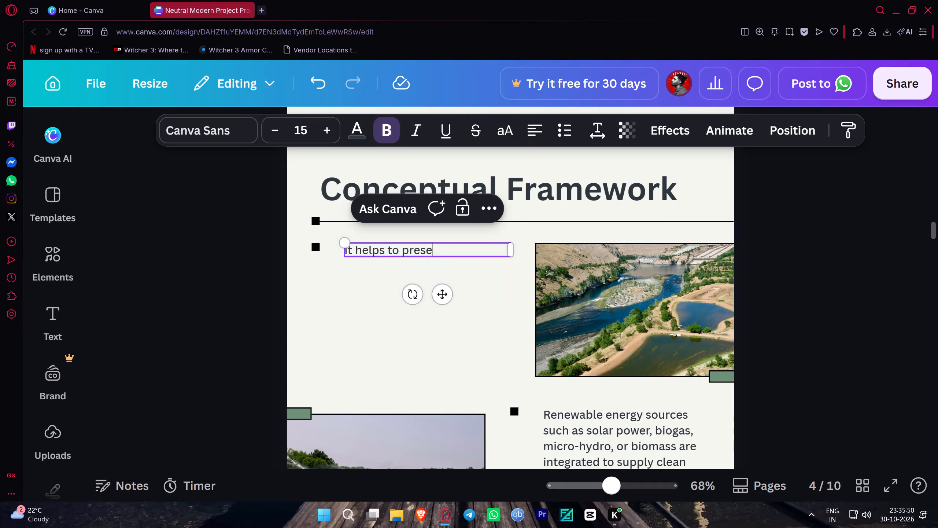
# Continue the first Conceptual Framework paragraph on page 4 so it reads "It helps to preserve residue of chemical waste or water".
pyautogui.press('BackSpace')
pyautogui.press('BackSpace')
pyautogui.press('BackSpace')
pyautogui.write('rve residue of')
pyautogui.press('space')
pyautogui.press('a')
pyautogui.press('BackSpace')
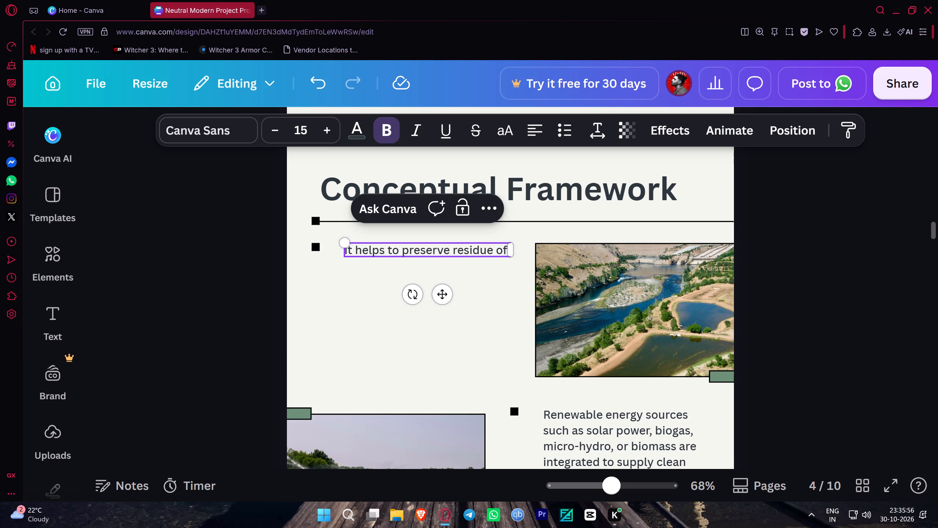
pyautogui.press('a')
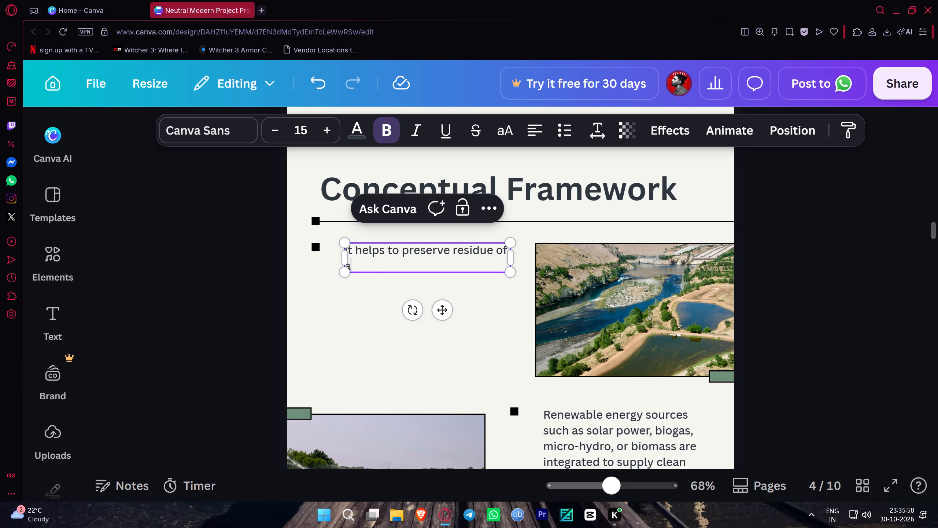
pyautogui.press('BackSpace')
pyautogui.write('chemical waste or')
pyautogui.press('space')
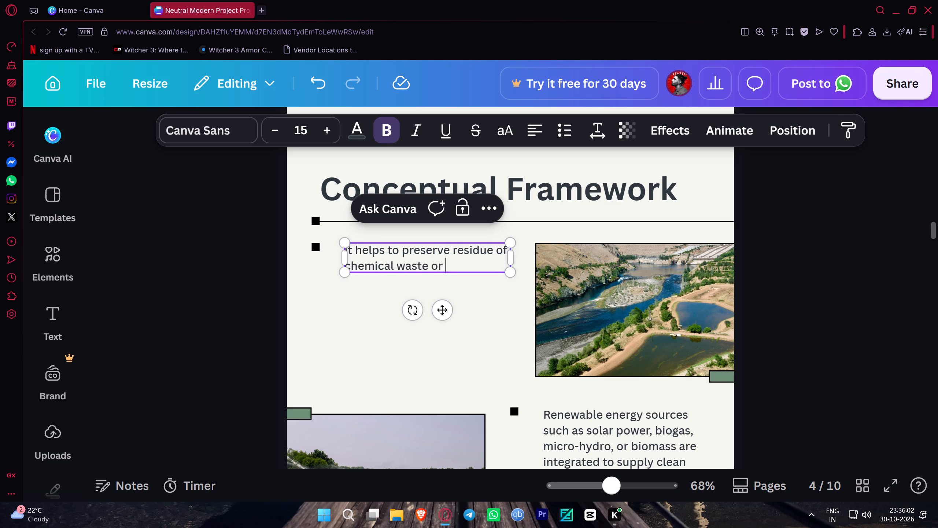
pyautogui.write('water')
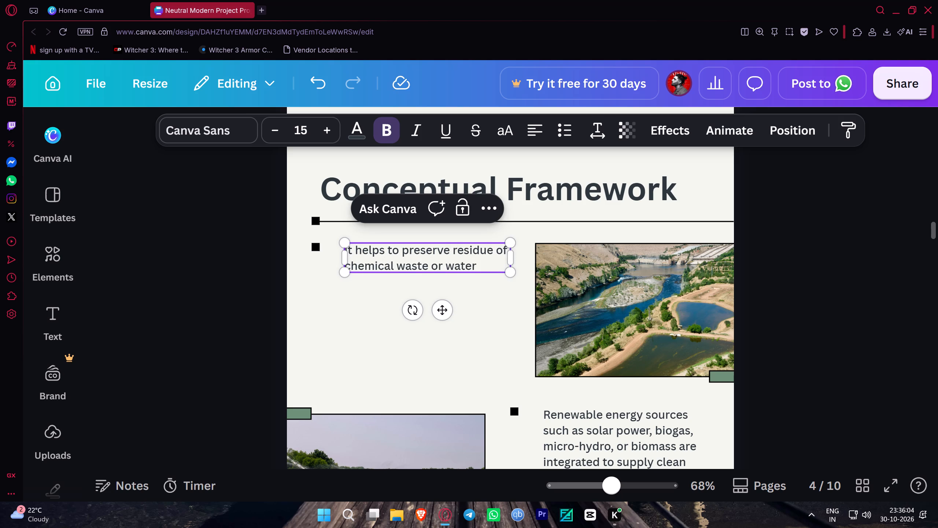
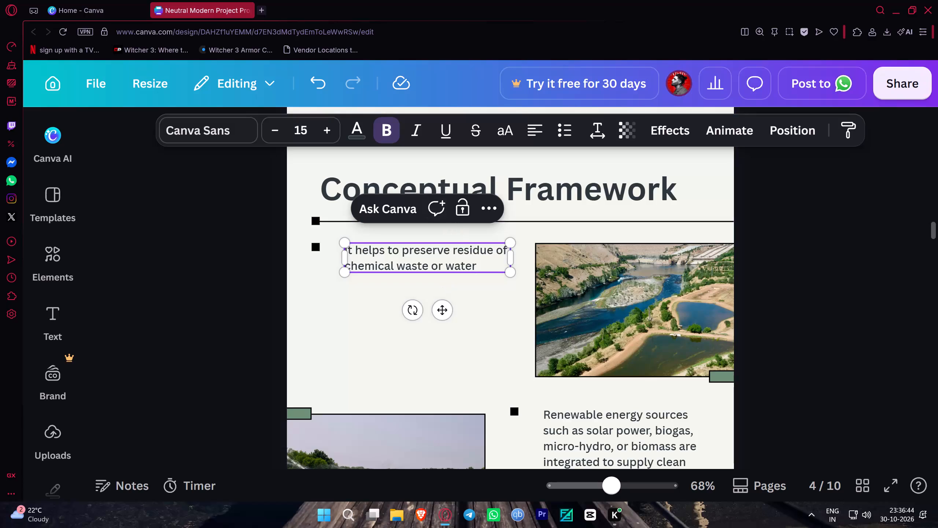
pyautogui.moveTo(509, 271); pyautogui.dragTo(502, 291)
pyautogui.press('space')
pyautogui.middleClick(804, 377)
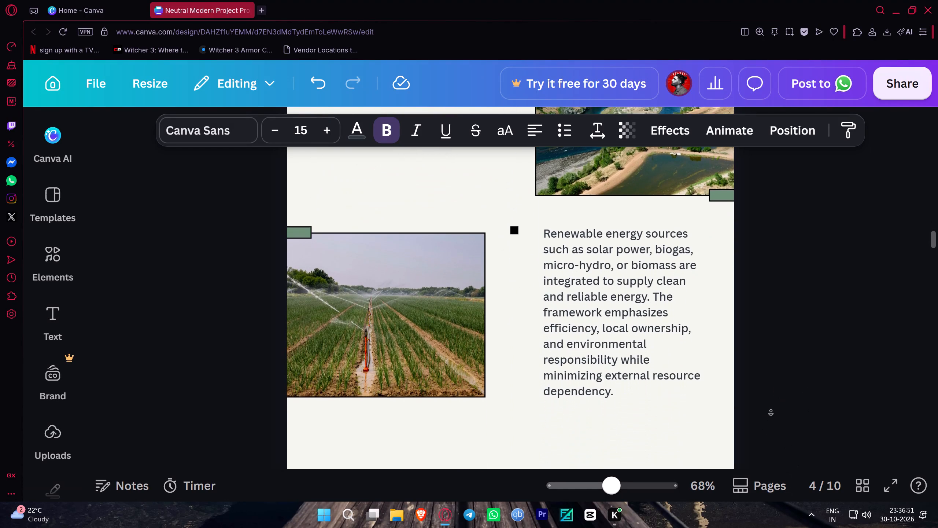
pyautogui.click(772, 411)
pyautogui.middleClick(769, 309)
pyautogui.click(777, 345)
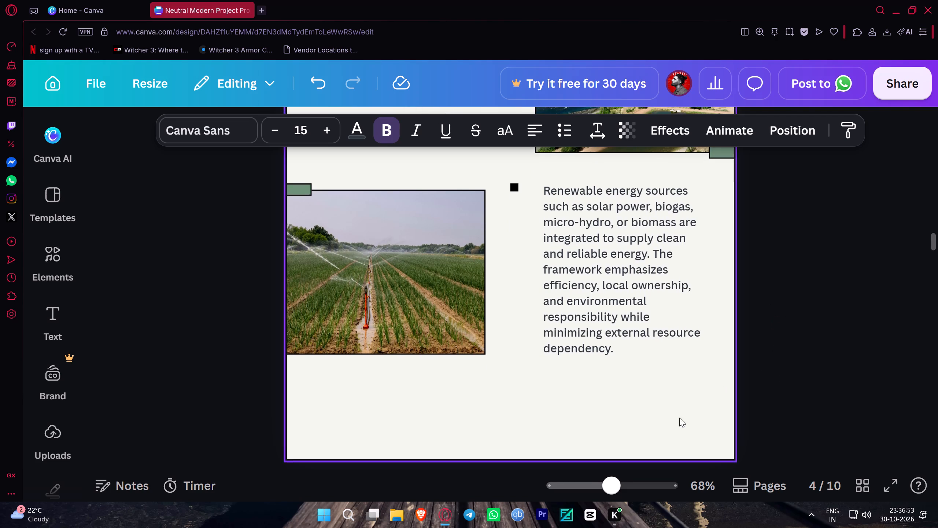
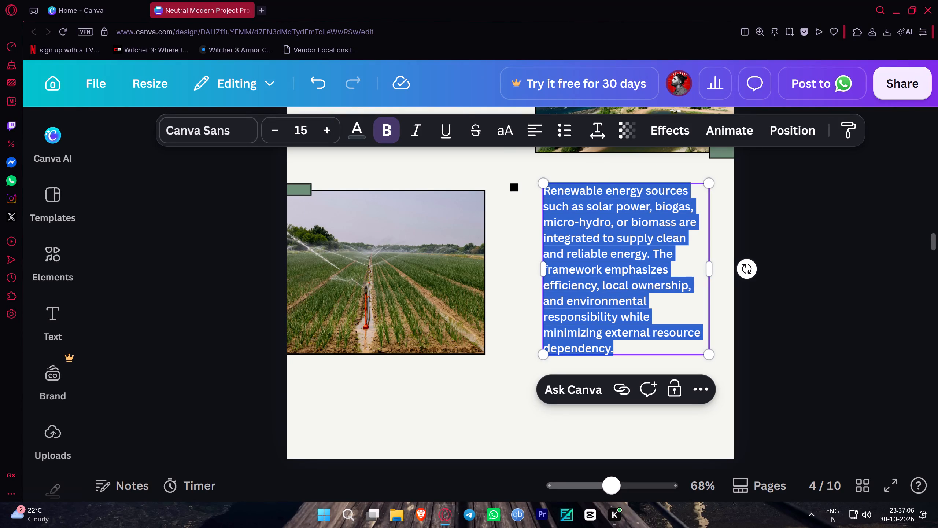
# Replace the paragraph beside the crop-irrigation photo with new text beginning "renewable resources like solar power".
pyautogui.write('renewable resources')
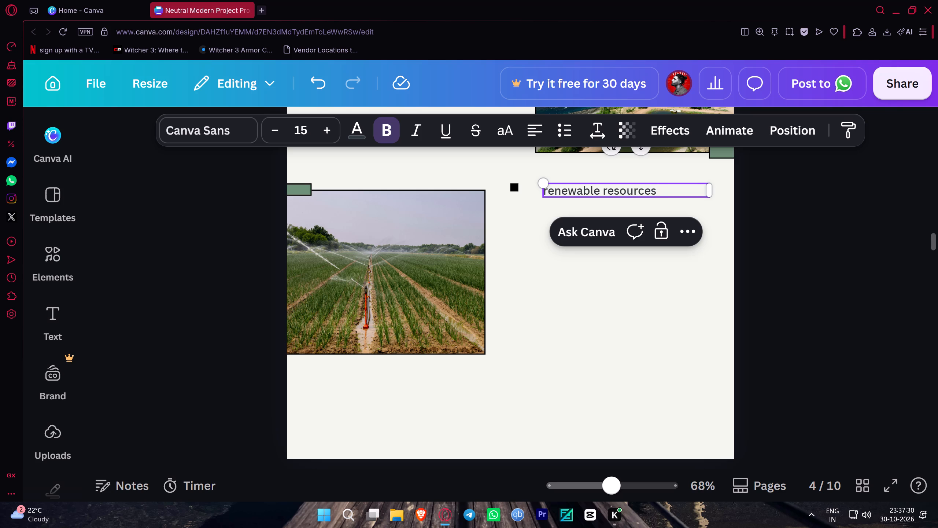
pyautogui.press('space')
pyautogui.write('like')
pyautogui.press('space')
pyautogui.write('soalr')
pyautogui.press('space')
pyautogui.press('BackSpace')
pyautogui.press('BackSpace')
pyautogui.press('BackSpace')
pyautogui.press('BackSpace')
pyautogui.write('lar power')
pyautogui.press('space')
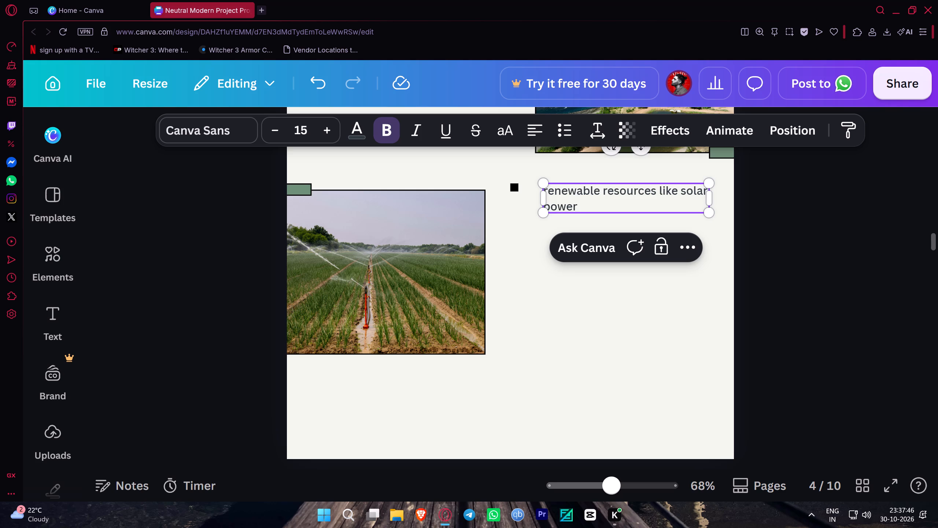
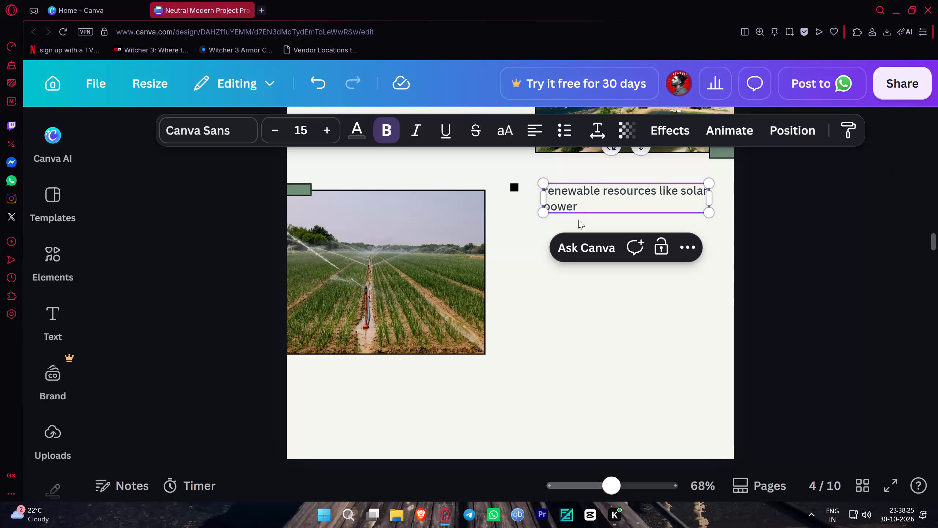
# Remove the trailing space after "power" at the end of the paragraph beside the crop-irrigation photo.
pyautogui.click(574, 207)
pyautogui.click(577, 207)
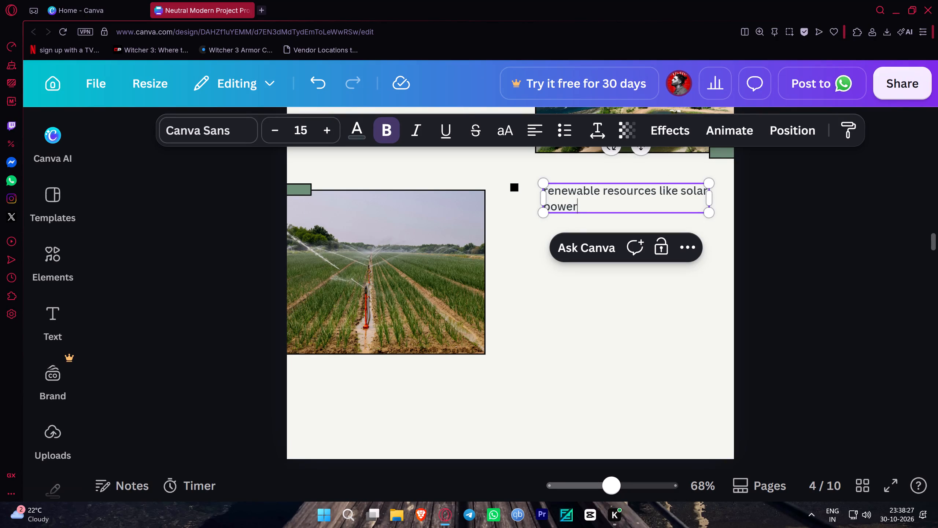
pyautogui.click(595, 205)
pyautogui.moveTo(581, 205); pyautogui.dragTo(615, 205)
pyautogui.click(576, 205)
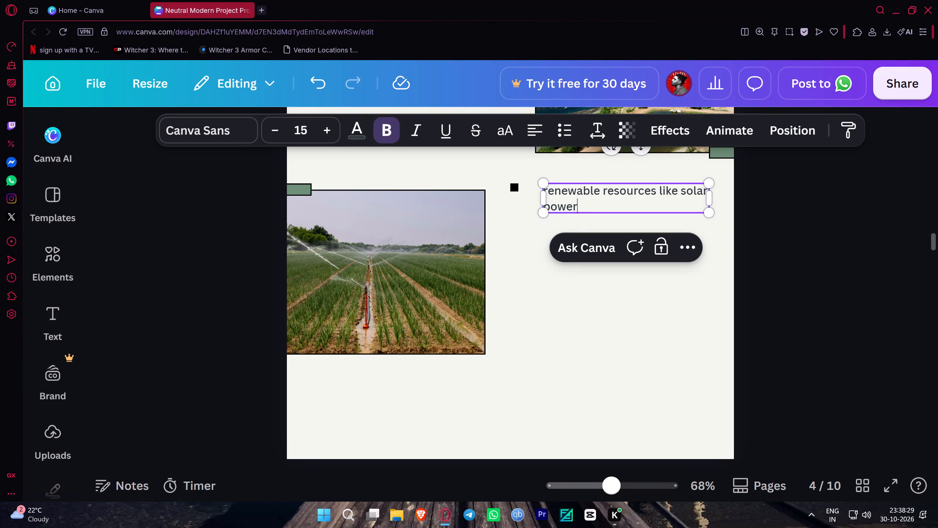
pyautogui.moveTo(576, 205); pyautogui.dragTo(583, 207)
pyautogui.click(583, 207)
pyautogui.press('BackSpace')
pyautogui.press('space')
pyautogui.press('BackSpace')
pyautogui.press('space')
pyautogui.press('BackSpace')
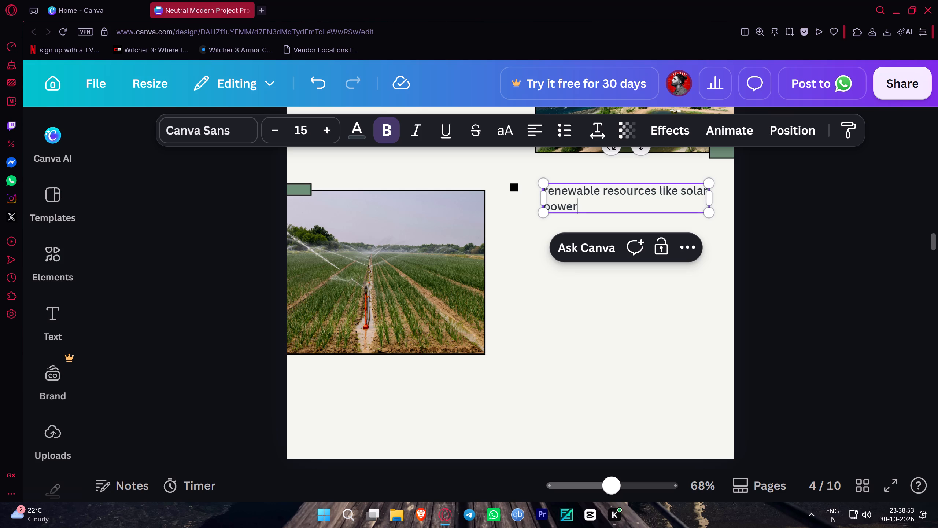
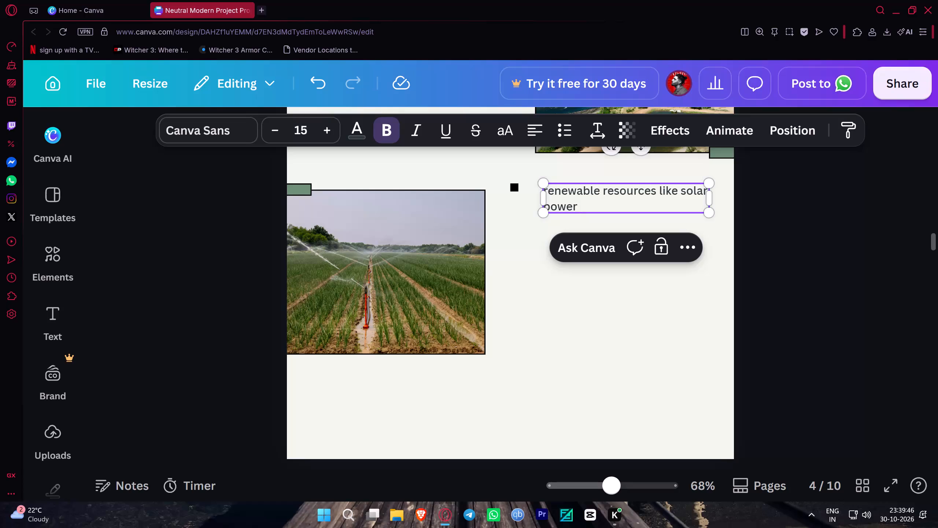
# Continue the paragraph beside the crop-irrigation photo after "solar power" with ", water resources, ".
pyautogui.press('BackSpace')
pyautogui.write(',')
pyautogui.press('space')
pyautogui.write('water')
pyautogui.press('space')
pyautogui.write('resources')
pyautogui.press('space')
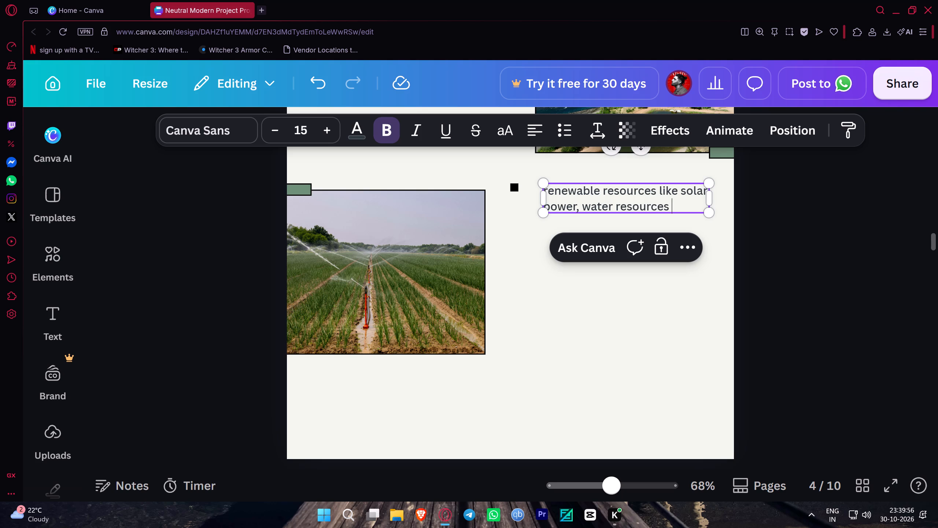
pyautogui.press('BackSpace')
pyautogui.write(',')
pyautogui.press('space')
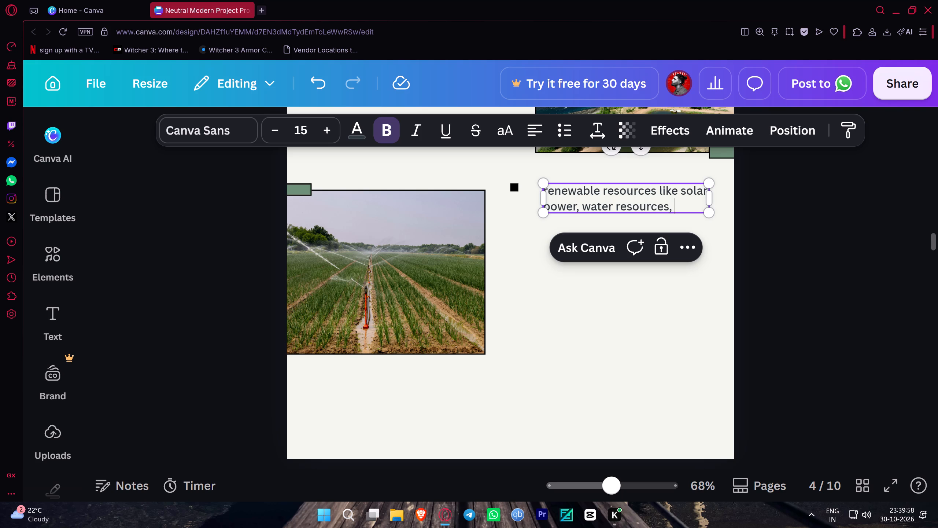
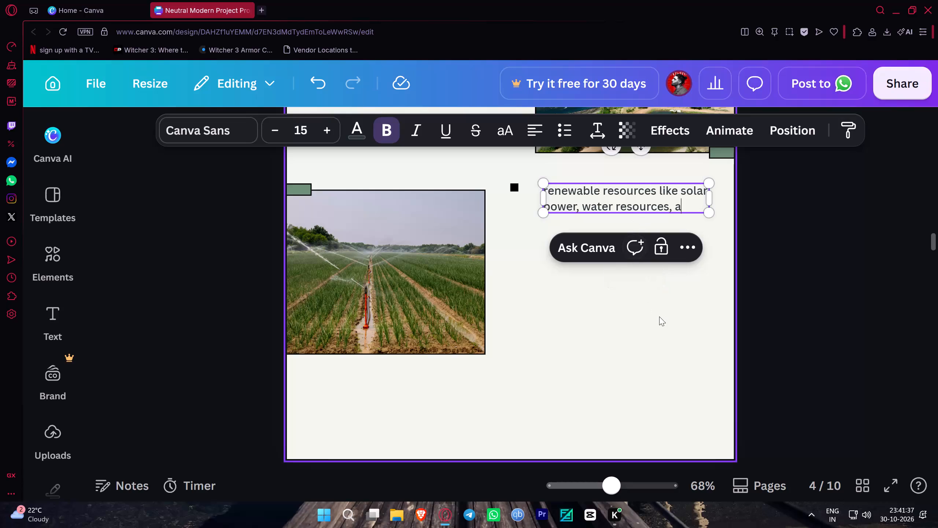
# Delete the trailing letter "a" after "water resources, " in the paragraph beside the crop-irrigation photo.
pyautogui.press('BackSpace')
# Examine the Proposed Solutions & Technologies text on page 5.
pyautogui.scroll(1, 659, 316)
pyautogui.scroll(-3, 584, 376)
pyautogui.scroll(-1, 158, 260)
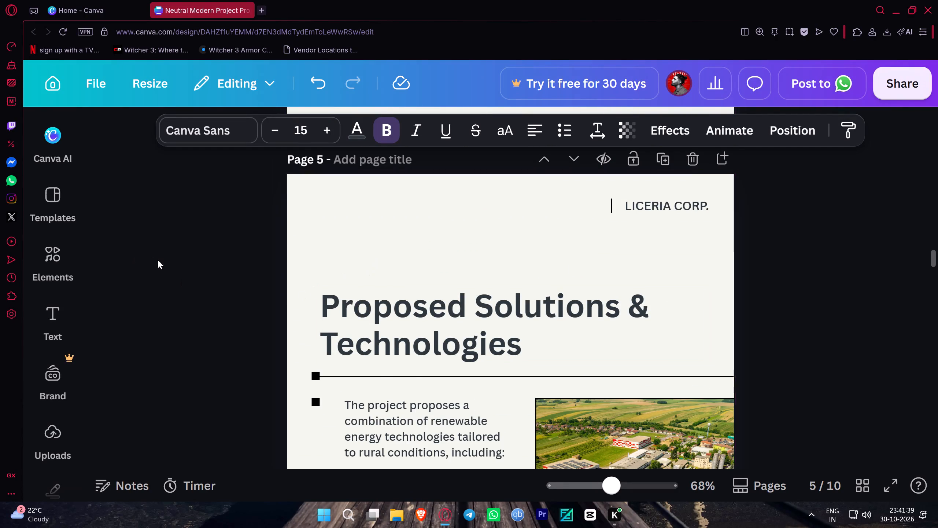
pyautogui.middleClick(158, 260)
pyautogui.click(164, 226)
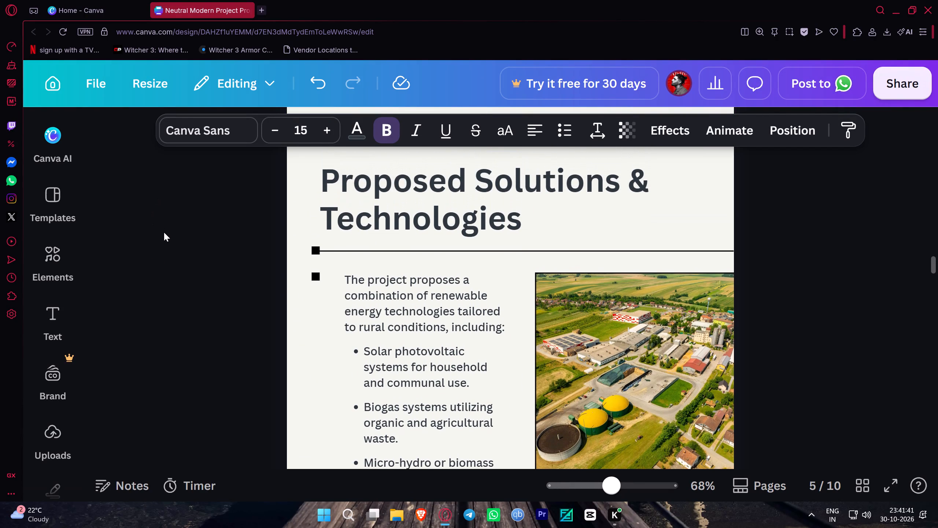
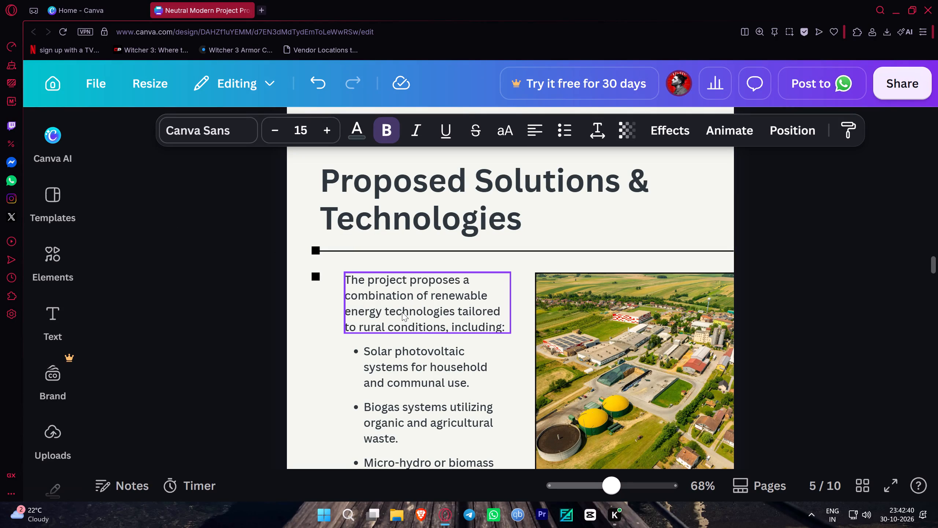
# Replace the introductory paragraph above the bullet list on page 5 with text beginning "renewable energy".
pyautogui.click(432, 340)
pyautogui.doubleClick(444, 316)
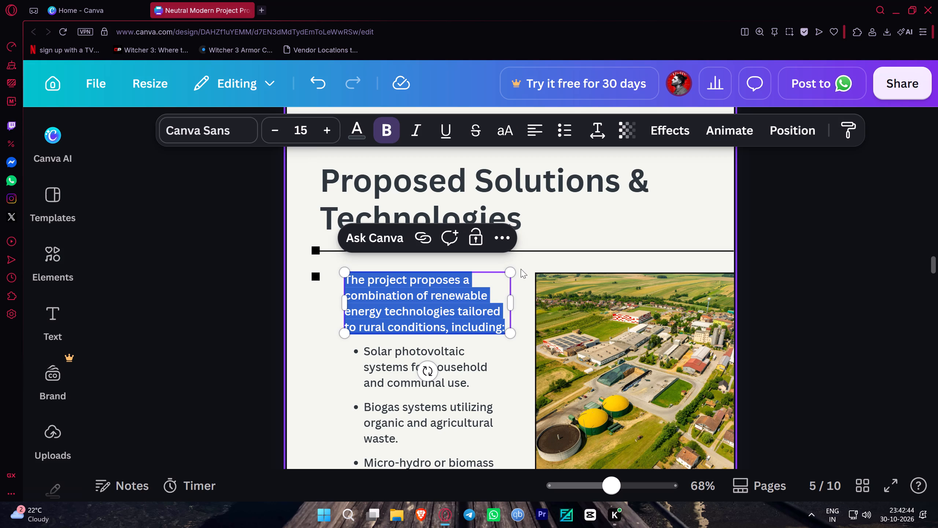
pyautogui.write('th')
pyautogui.press('BackSpace')
pyautogui.press('BackSpace')
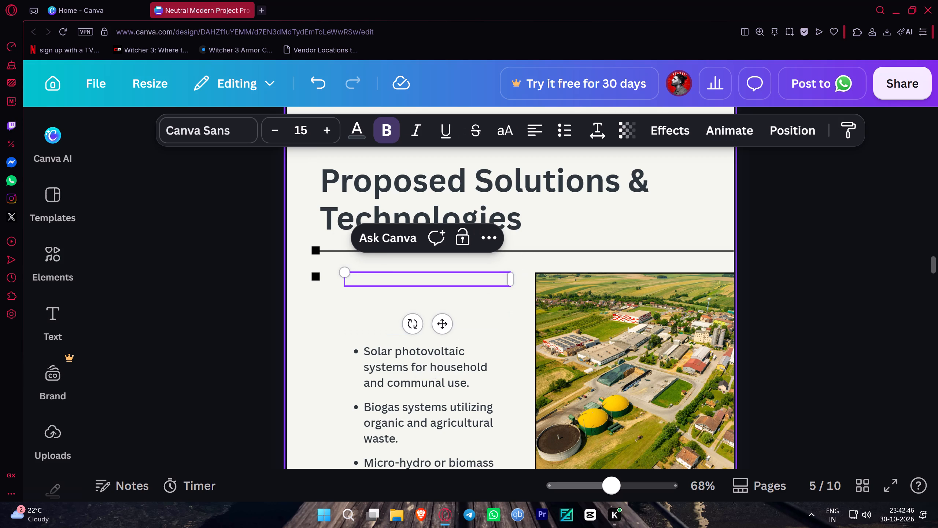
pyautogui.write('renewba')
pyautogui.press('BackSpace')
pyautogui.press('BackSpace')
pyautogui.write('able energy')
pyautogui.press('space')
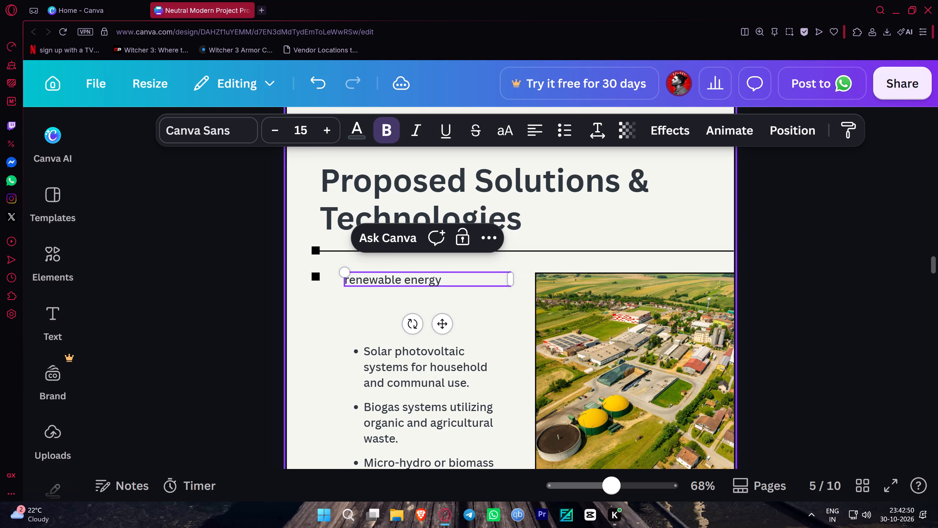
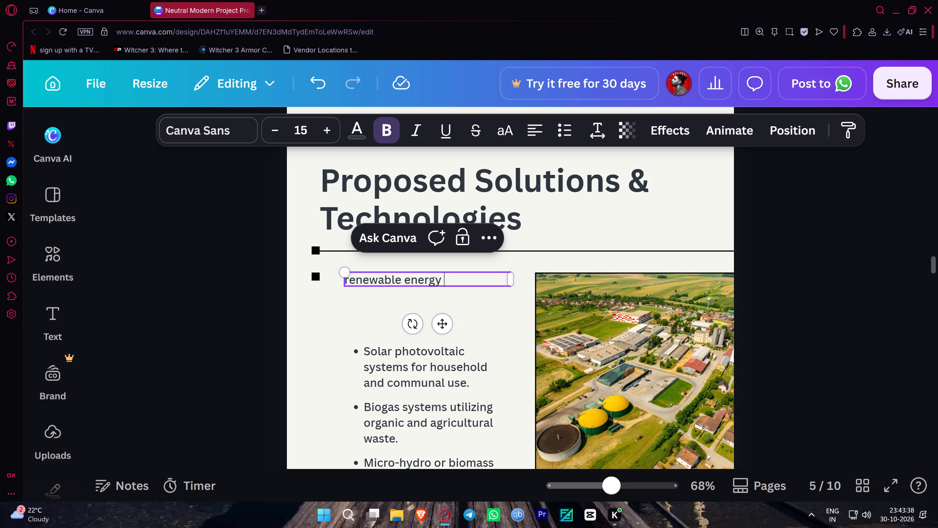
# Complete the introductory text above the bullet list so it reads "renewable energy is not worth it".
pyautogui.write('is not worht\\')
pyautogui.press('BackSpace')
pyautogui.press('BackSpace')
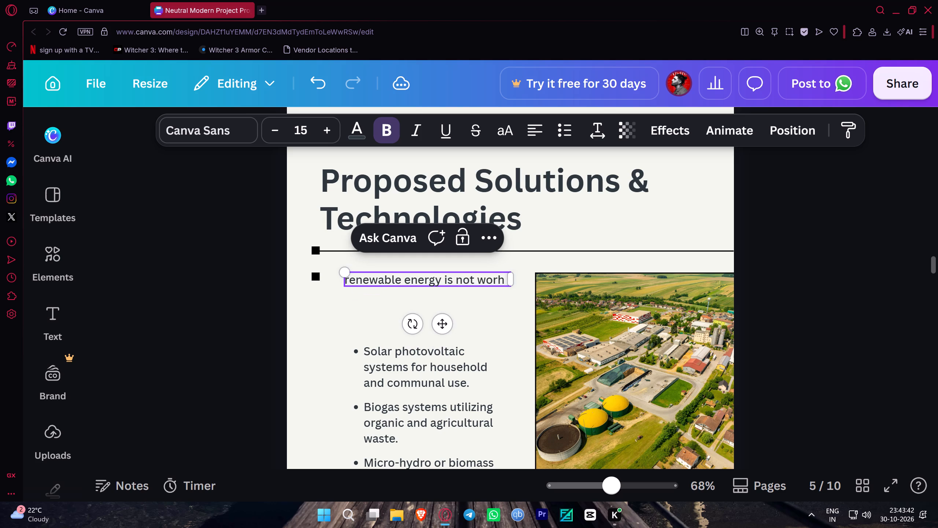
pyautogui.press('t')
pyautogui.press('BackSpace')
pyautogui.press('BackSpace')
pyautogui.write('th it')
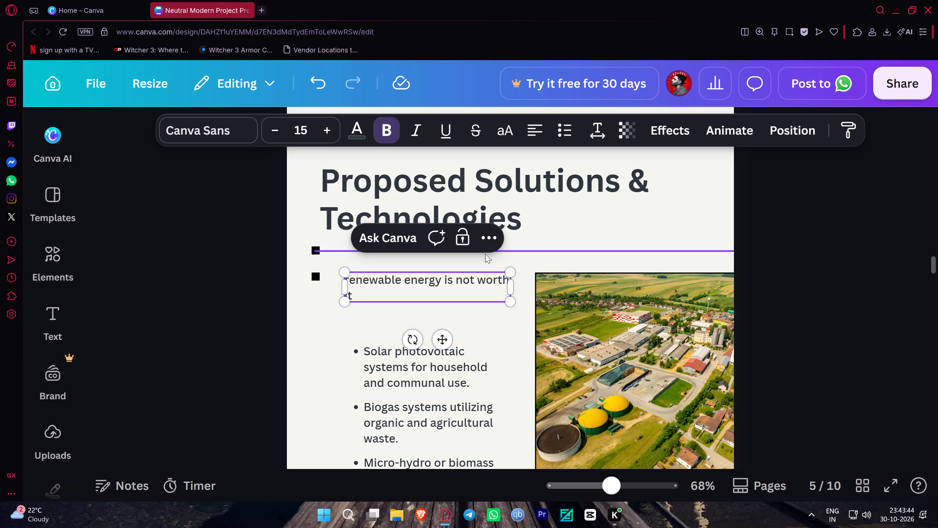
# Replace the solar photovoltaic bullet on page 5 with "solar to use solar energy for power plants".
pyautogui.doubleClick(464, 368)
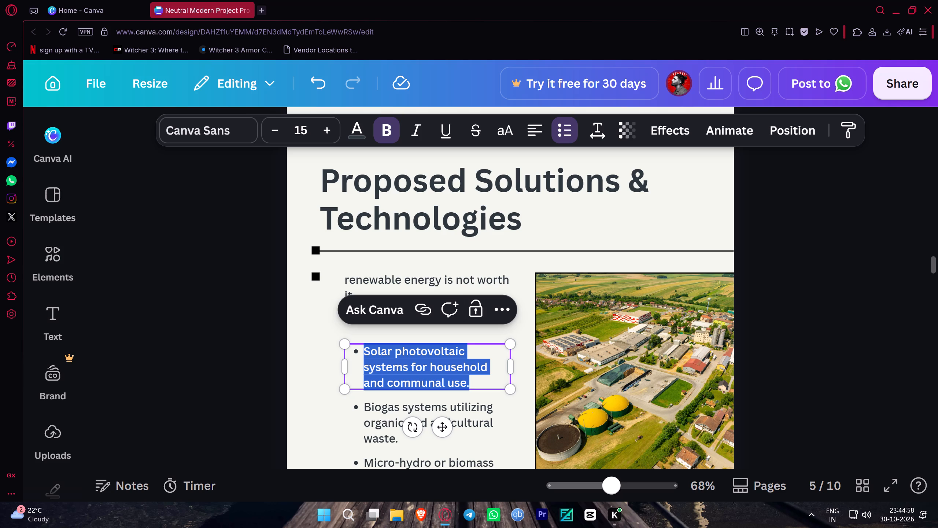
pyautogui.write('solar to use')
pyautogui.press('space')
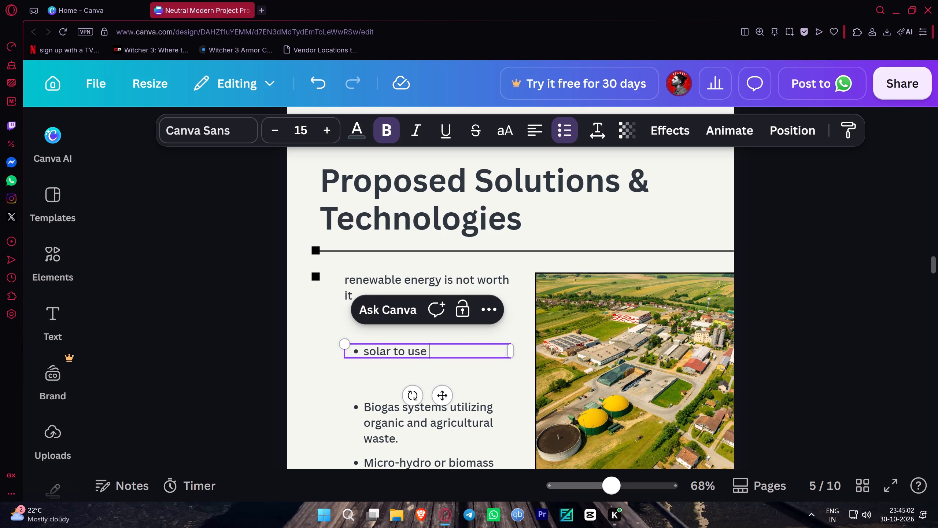
pyautogui.write('solar energy')
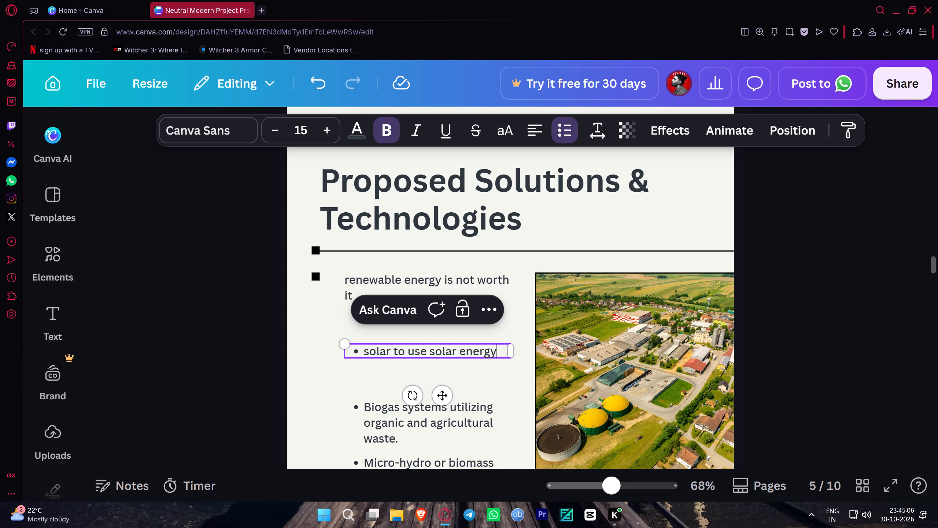
pyautogui.press('space')
pyautogui.middleClick(114, 311)
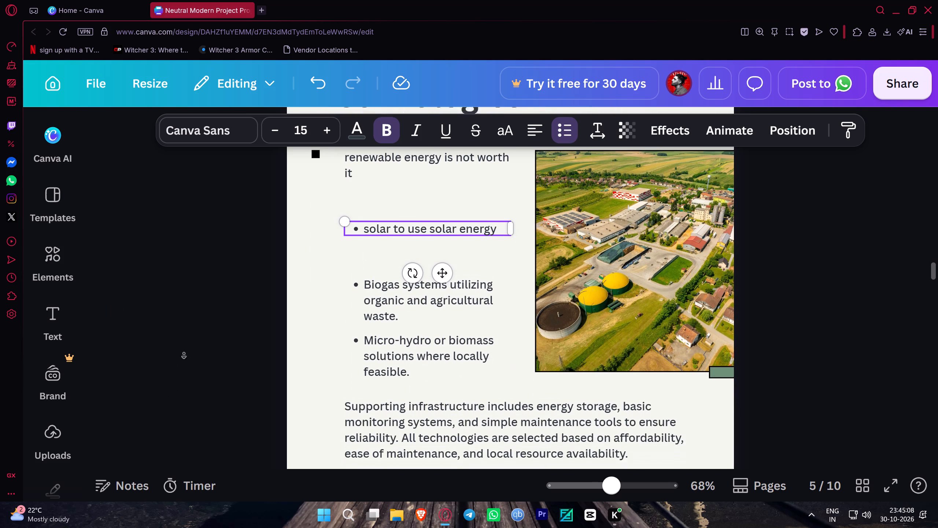
pyautogui.click(184, 352)
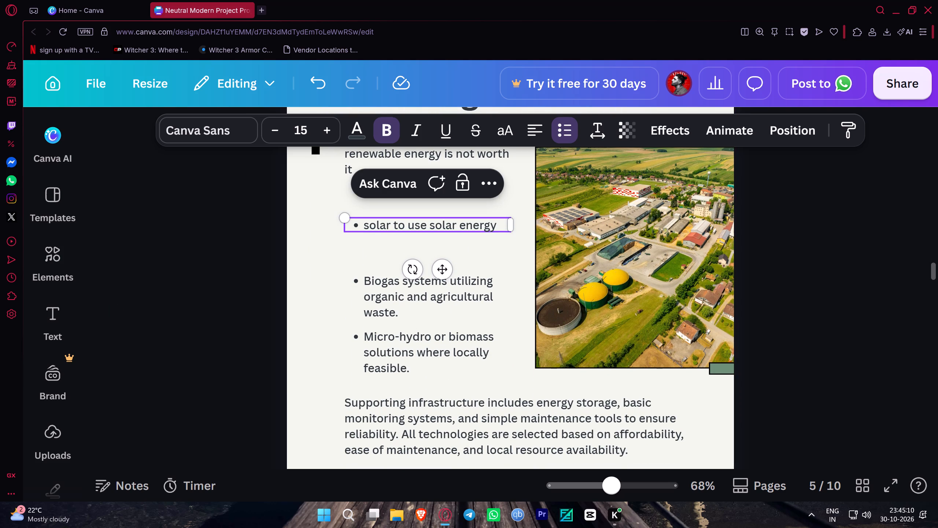
pyautogui.click(498, 221)
pyautogui.write('for')
pyautogui.press('space')
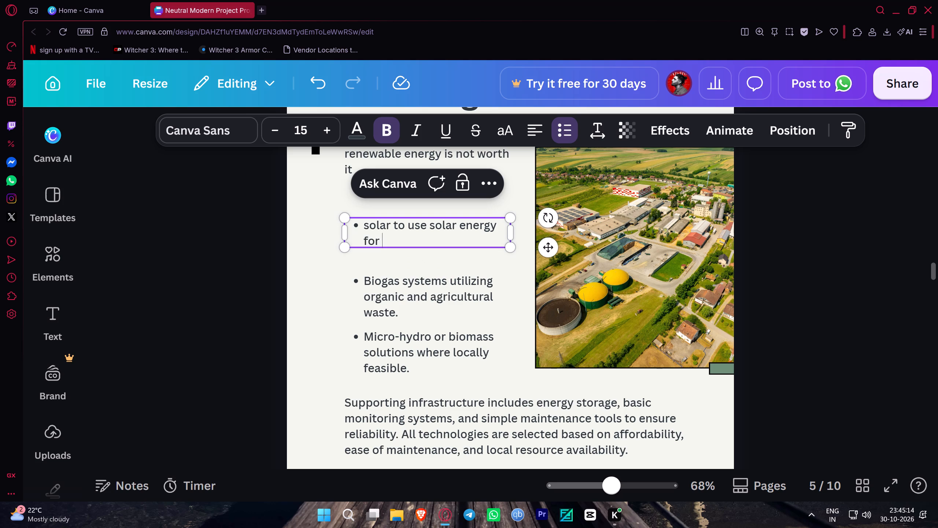
pyautogui.write('power plants')
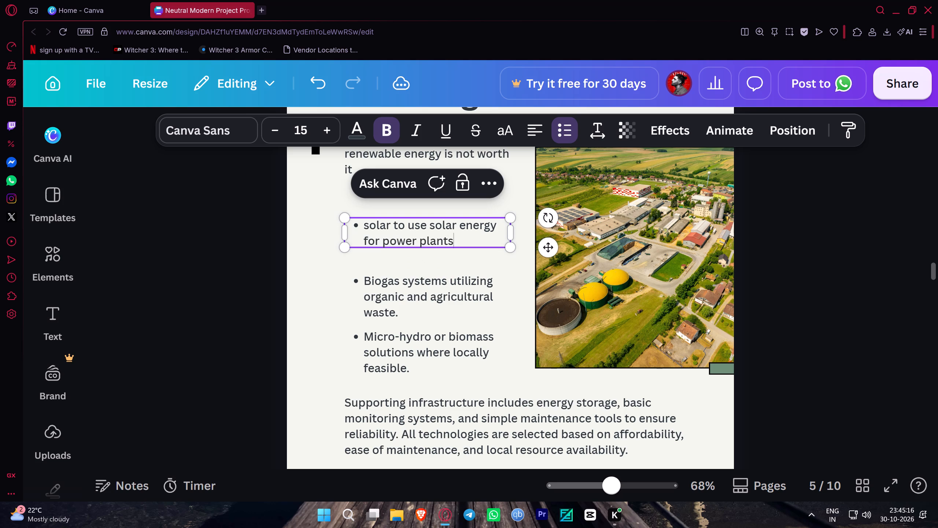
# Replace the biogas systems bullet on page 5 with text beginning "we use biogas for".
pyautogui.click(417, 291)
pyautogui.tripleClick(416, 307)
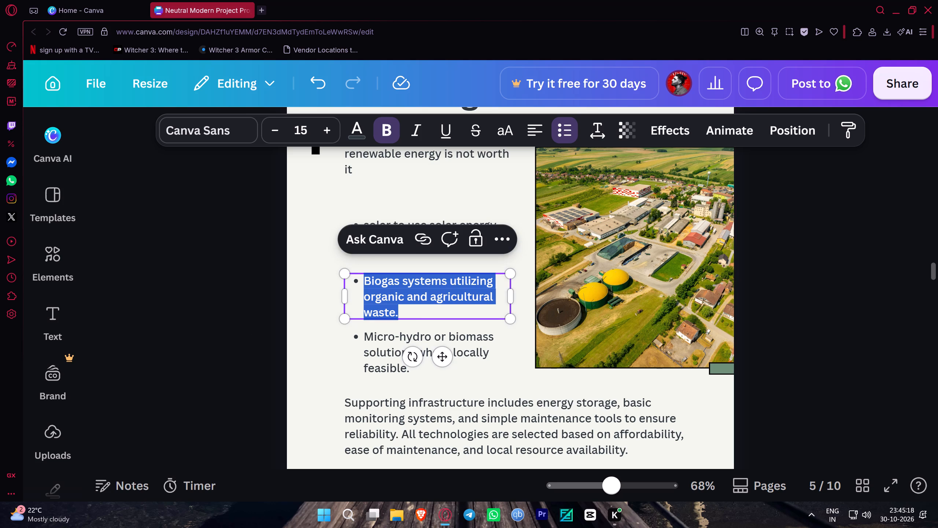
pyautogui.write('we use biogas for')
pyautogui.press('space')
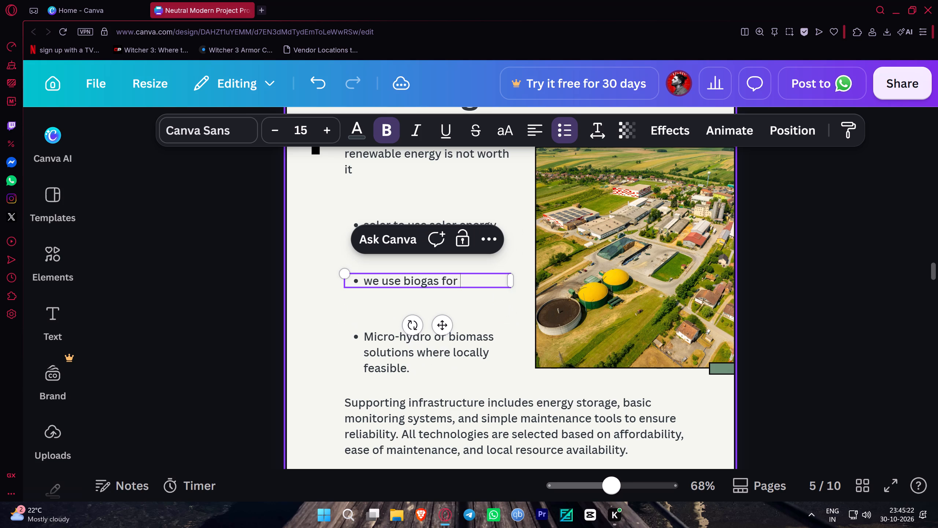
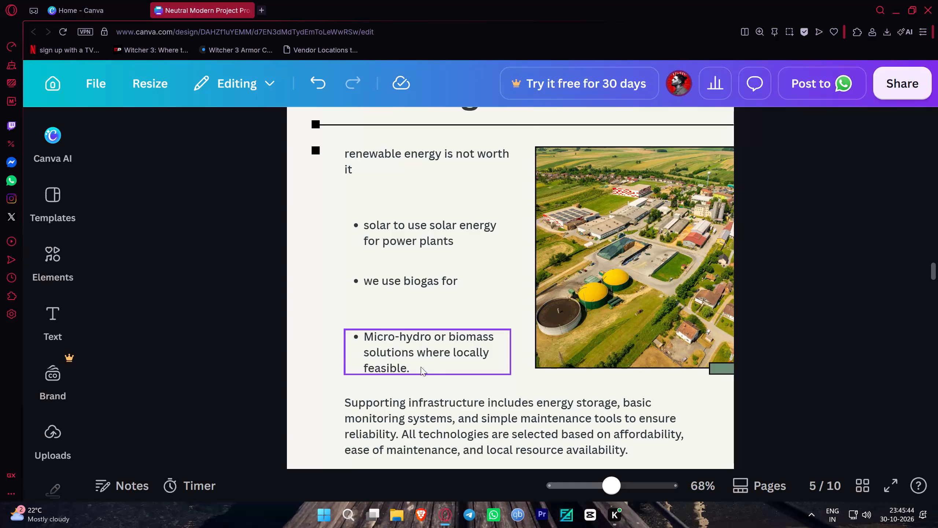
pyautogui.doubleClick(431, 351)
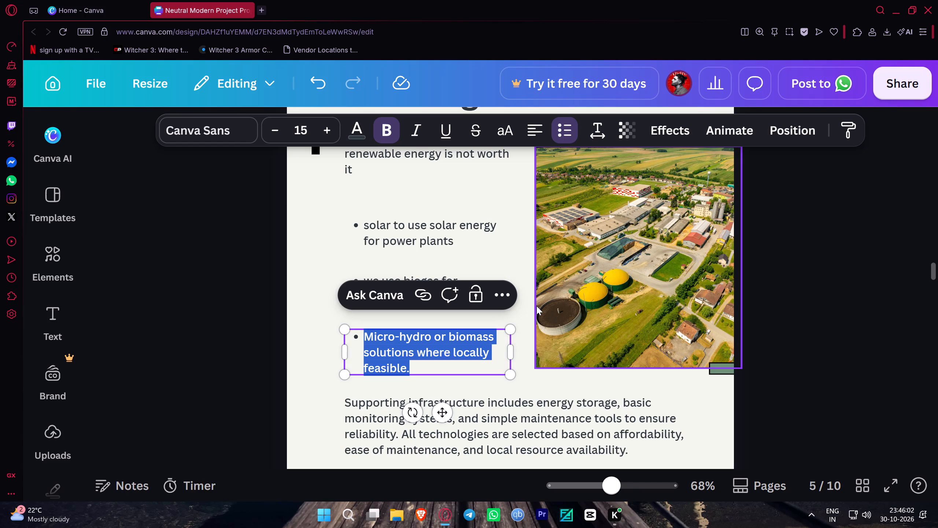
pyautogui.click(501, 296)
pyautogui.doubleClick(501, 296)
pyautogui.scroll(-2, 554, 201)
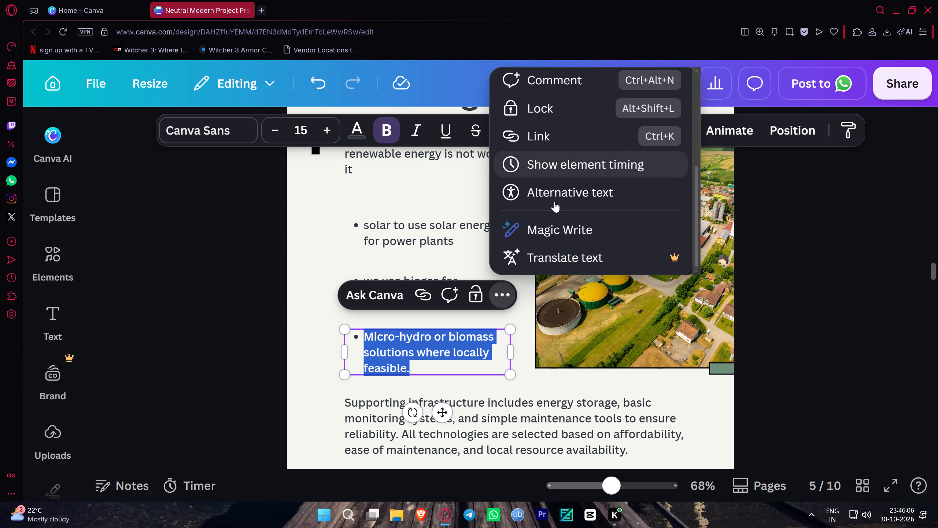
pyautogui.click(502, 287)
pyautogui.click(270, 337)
# Replace the micro-hydro or biomass bullet on page 5 with "locally feasible biomass solution".
pyautogui.doubleClick(413, 347)
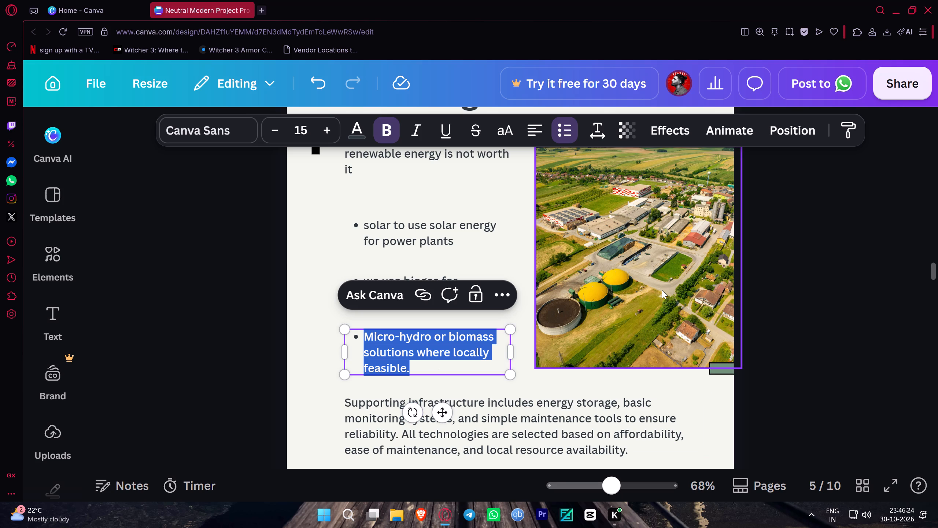
pyautogui.write('locally feasibkle')
pyautogui.press('space')
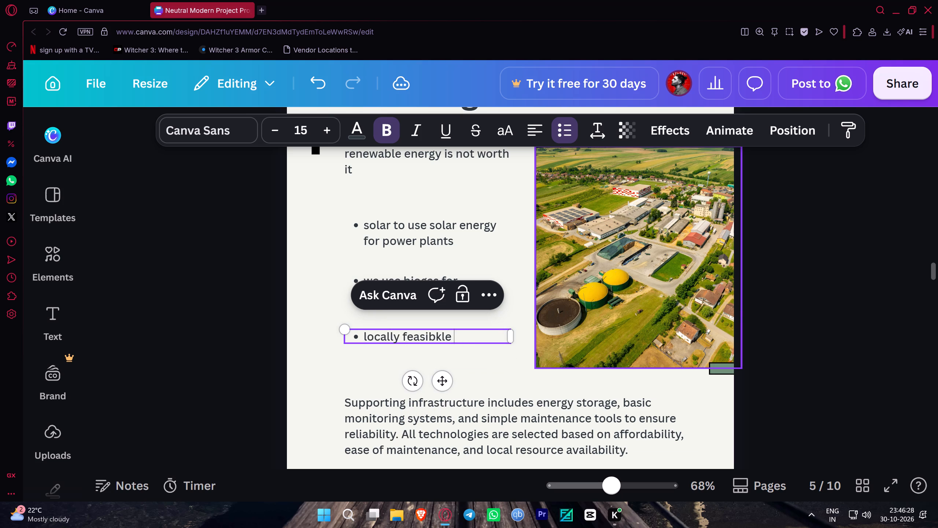
pyautogui.press('BackSpace')
pyautogui.press('BackSpace')
pyautogui.press('BackSpace')
pyautogui.press('BackSpace')
pyautogui.write('le m')
pyautogui.press('BackSpace')
pyautogui.write('biomass soltu')
pyautogui.press('BackSpace')
pyautogui.press('BackSpace')
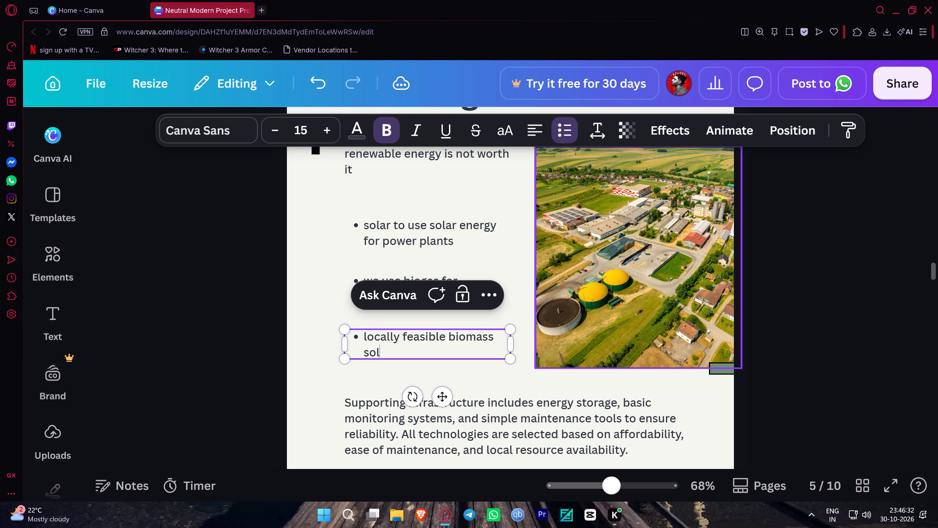
pyautogui.write('ution')
# Select the supporting infrastructure paragraph below the bullet list on page 5.
pyautogui.scroll(-1, 261, 304)
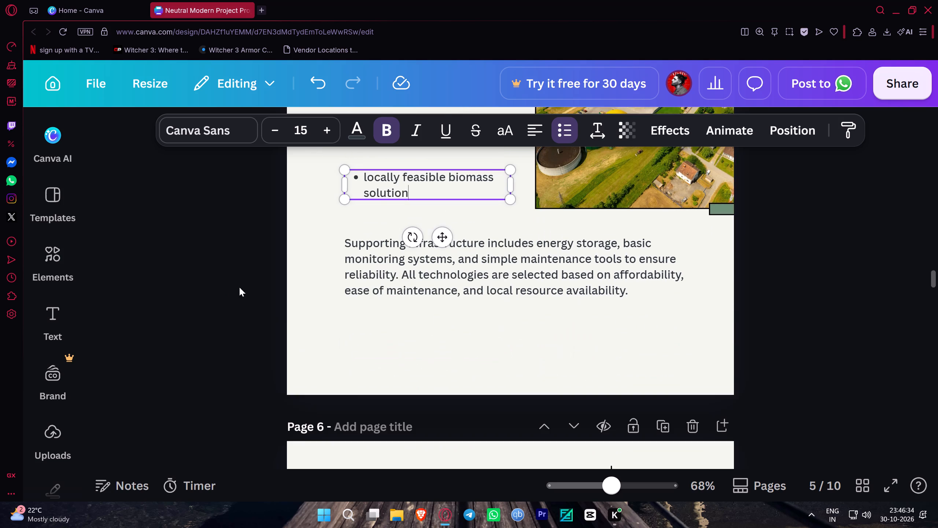
pyautogui.click(591, 281)
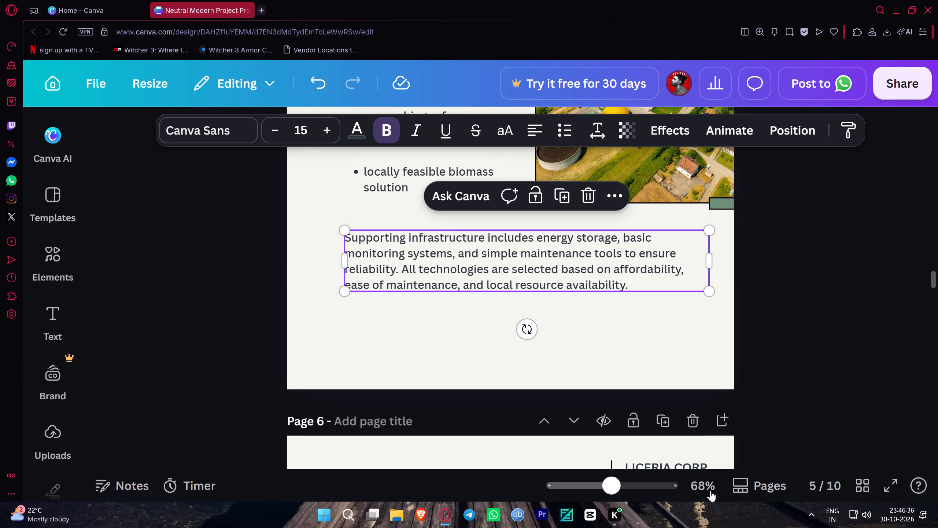
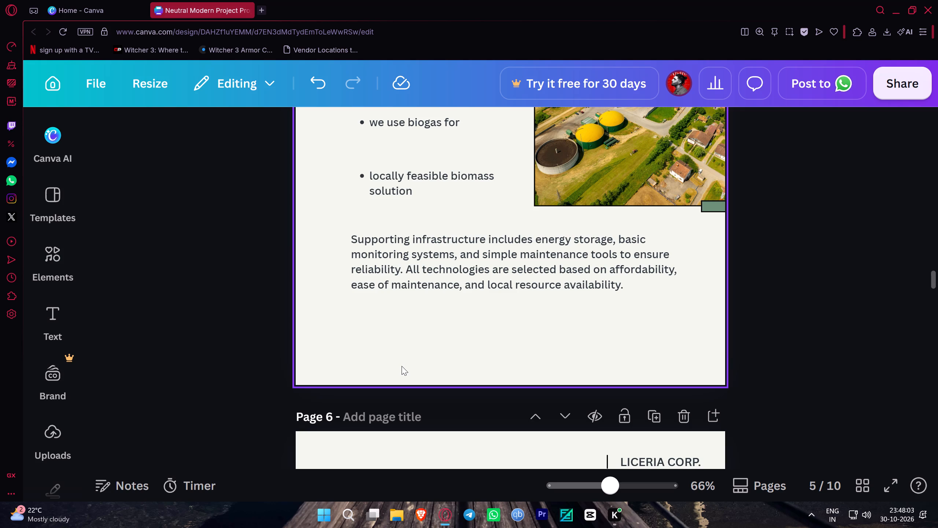
# Replace the supporting infrastructure paragraph on page 5 with "energy storing supports basic facilities like using household electronics and stuff".
pyautogui.doubleClick(492, 243)
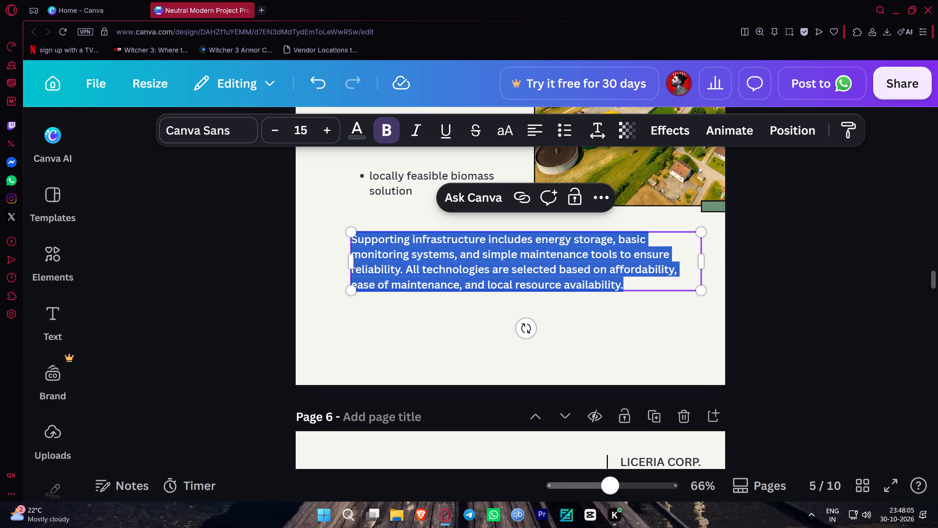
pyautogui.click(478, 244)
pyautogui.click(484, 242)
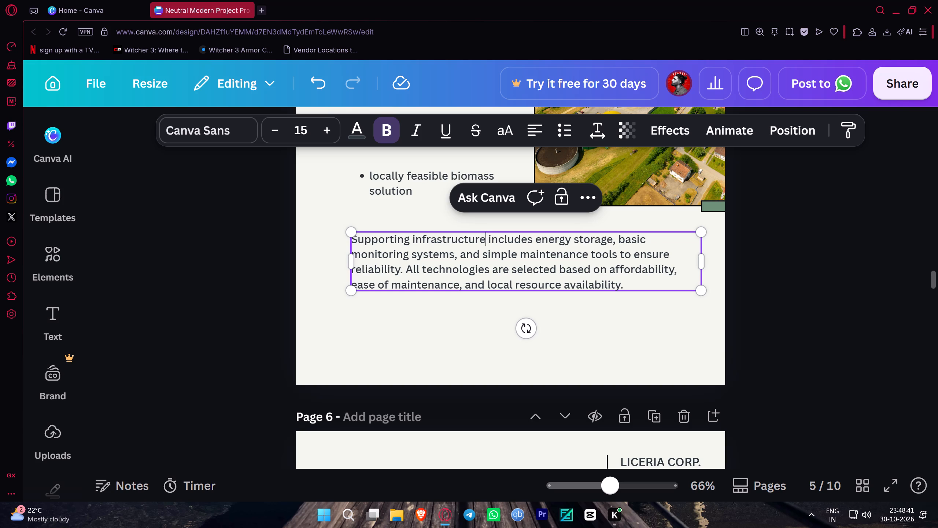
pyautogui.moveTo(639, 277); pyautogui.dragTo(378, 239)
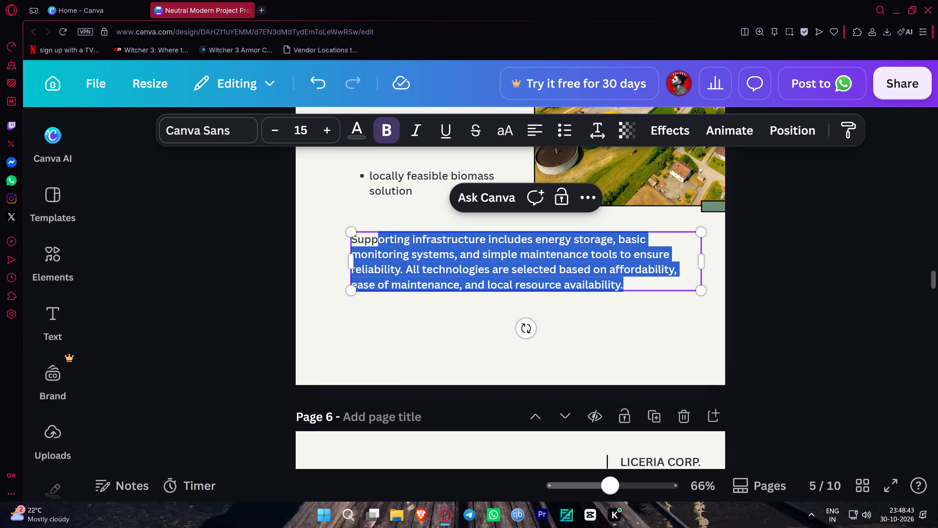
pyautogui.moveTo(378, 239); pyautogui.dragTo(359, 244)
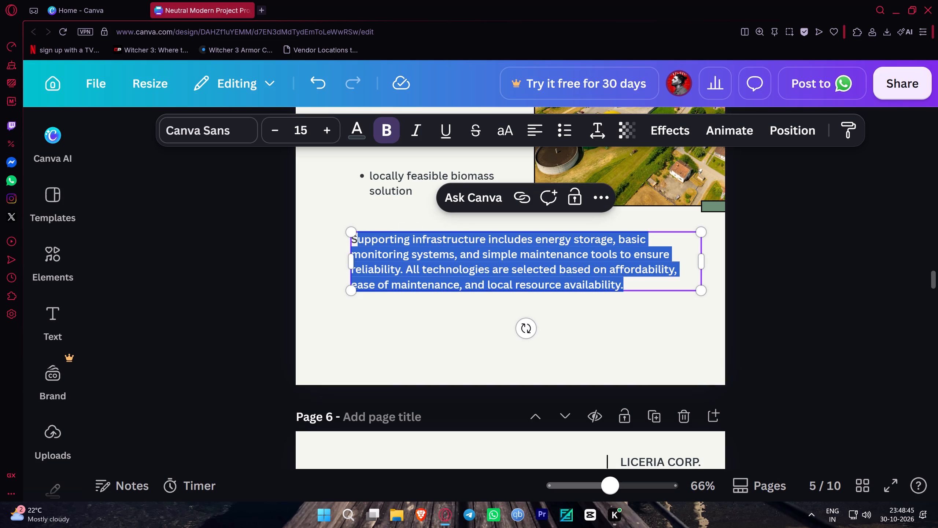
pyautogui.write('ener')
pyautogui.press('BackSpace')
pyautogui.press('BackSpace')
pyautogui.press('BackSpace')
pyautogui.press('BackSpace')
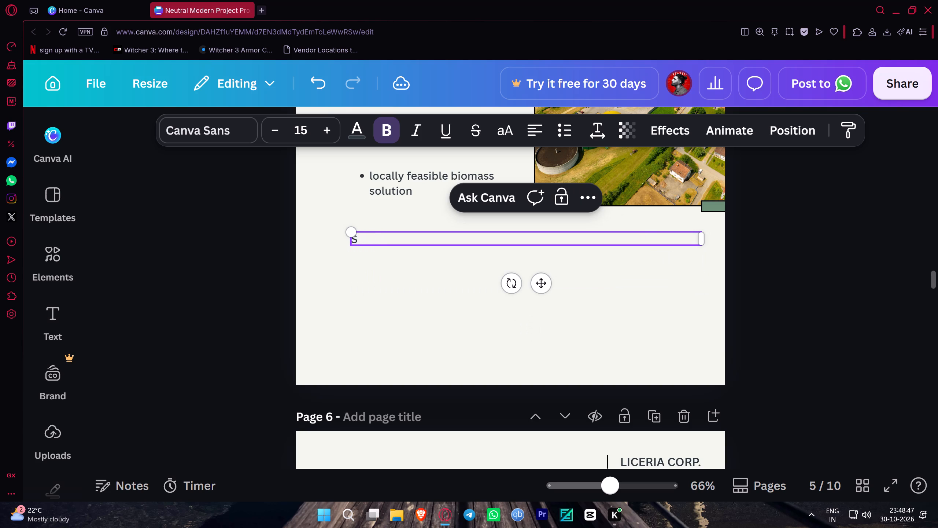
pyautogui.press('BackSpace')
pyautogui.write('energy storing supports basicv')
pyautogui.press('space')
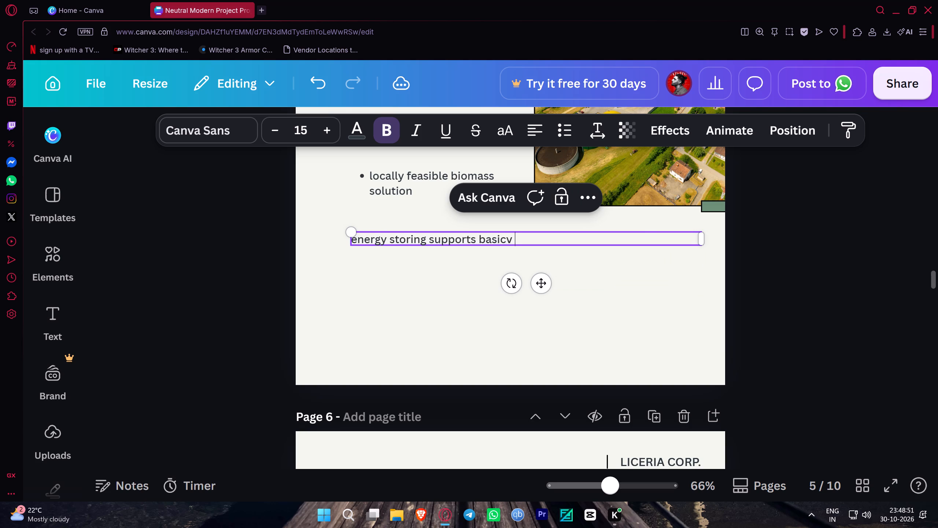
pyautogui.press('BackSpace')
pyautogui.press('BackSpace')
pyautogui.press('space')
pyautogui.write('facilities like')
pyautogui.press('space')
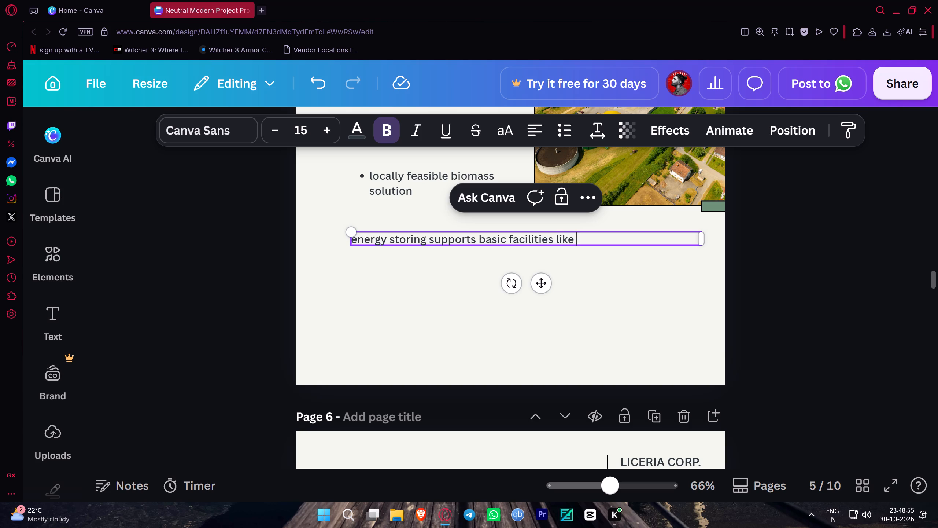
pyautogui.write('using home')
pyautogui.press('BackSpace')
pyautogui.press('BackSpace')
pyautogui.write('ous')
pyautogui.press('BackSpace')
pyautogui.press('BackSpace')
pyautogui.press('BackSpace')
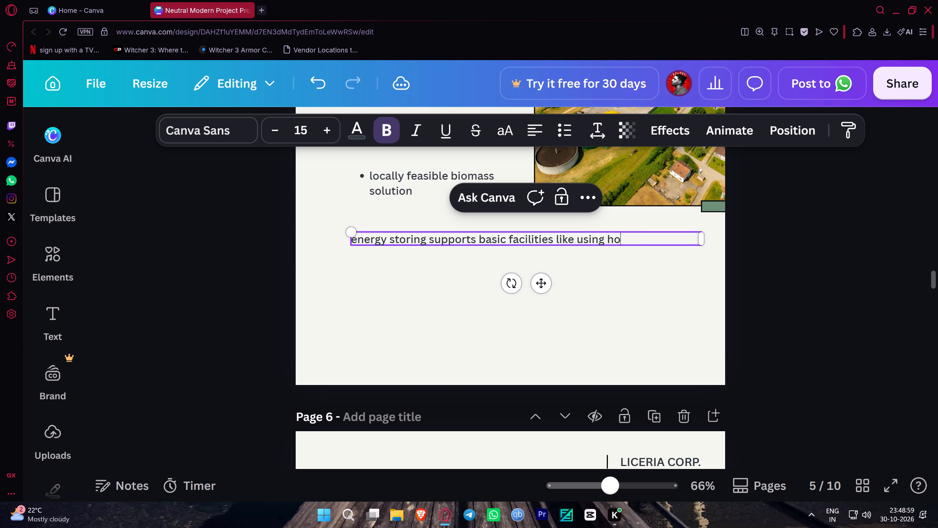
pyautogui.press('s')
pyautogui.press('BackSpace')
pyautogui.write('usehold electronics and stuff')
pyautogui.press('space')
pyautogui.press('BackSpace')
# Extend the page 5 closing paragraph with ", its actually very useful for powercuts and can help when it is needed".
pyautogui.write(', iots')
pyautogui.press('BackSpace')
pyautogui.press('BackSpace')
pyautogui.press('BackSpace')
pyautogui.press('BackSpace')
pyautogui.write('its actually very usefulf')
pyautogui.press('BackSpace')
pyautogui.press('space')
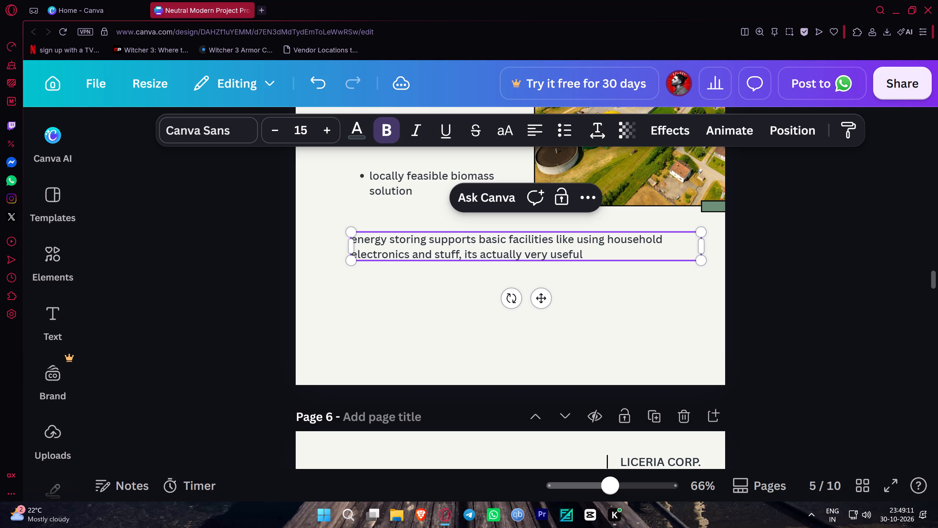
pyautogui.write('of')
pyautogui.press('space')
pyautogui.press('BackSpace')
pyautogui.press('BackSpace')
pyautogui.press('BackSpace')
pyautogui.write('for powercuts and can help when it is needed')
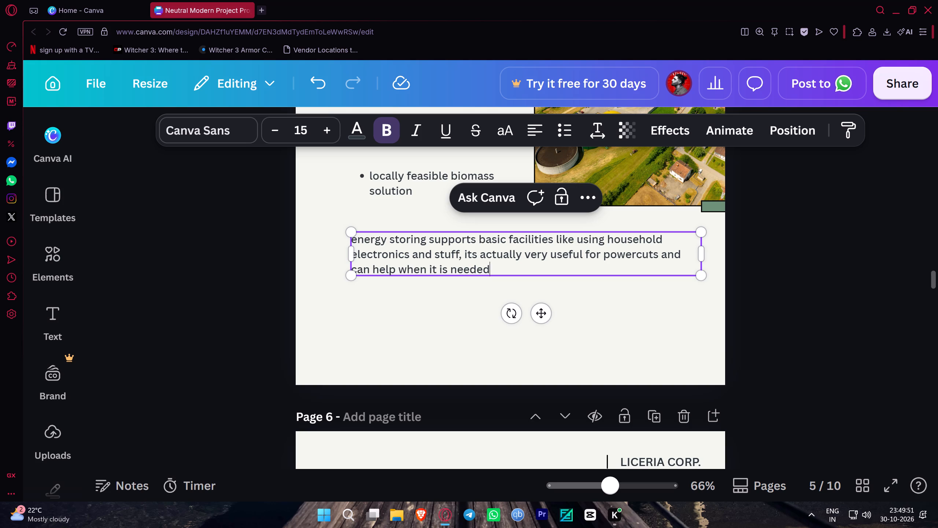
pyautogui.press('space')
# Replace the Technical Planning description on page 6 with text beginning "properly check for the environment and surroundings".
pyautogui.middleClick(206, 366)
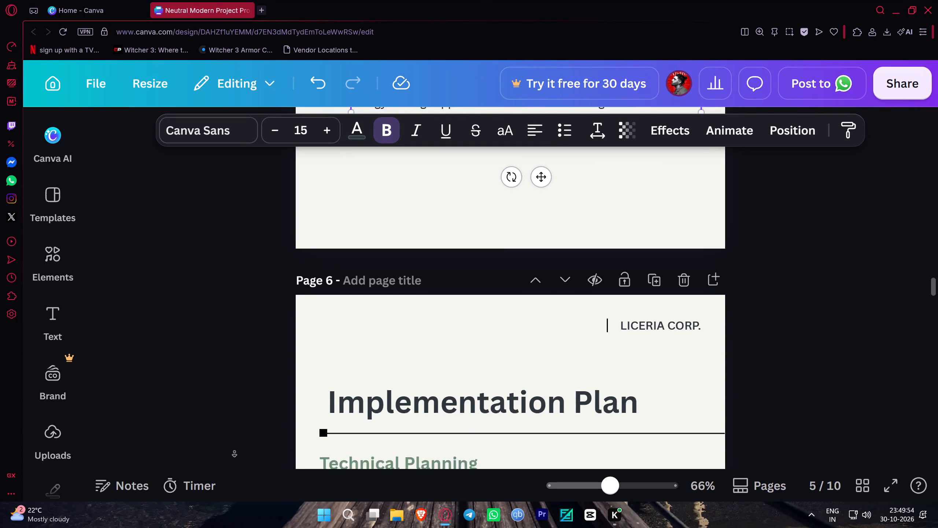
pyautogui.click(238, 413)
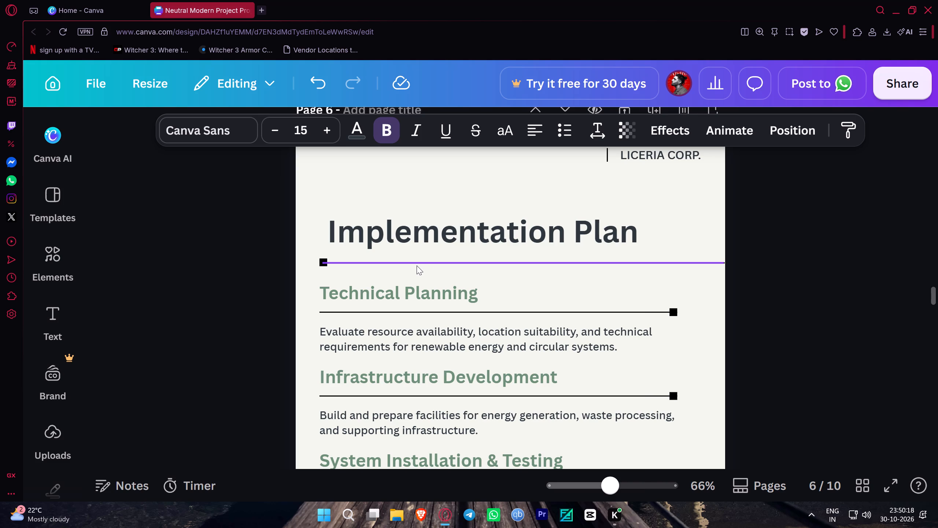
pyautogui.tripleClick(395, 232)
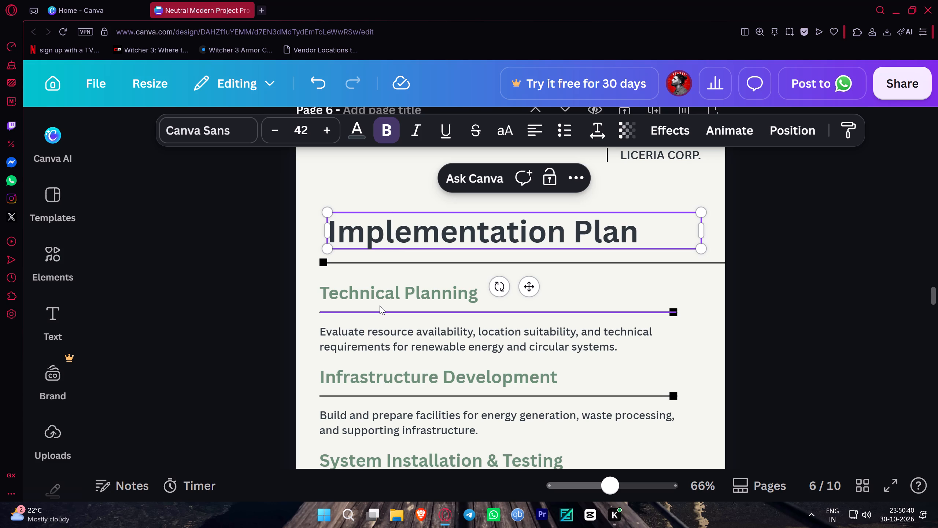
pyautogui.tripleClick(430, 340)
pyautogui.write('properly')
pyautogui.press('space')
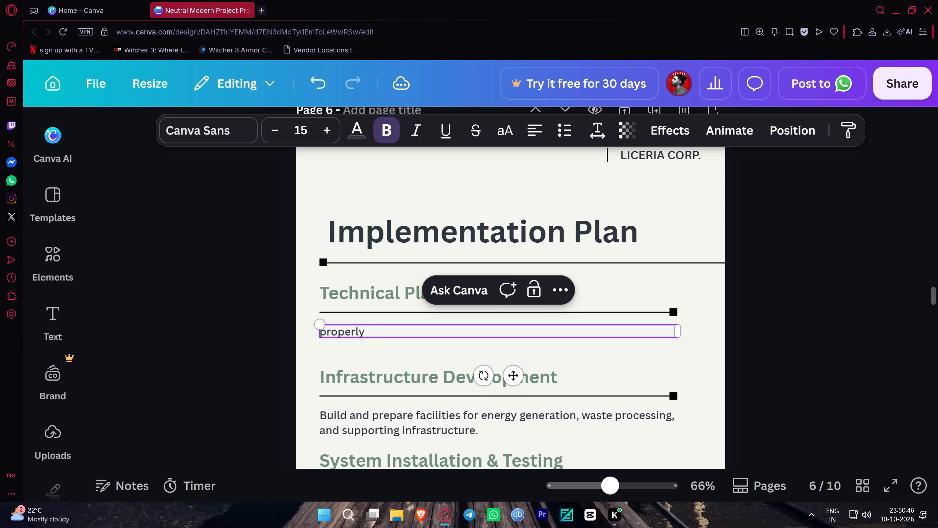
pyautogui.write('chec')
pyautogui.press('space')
pyautogui.press('BackSpace')
pyautogui.write('k for the enviro')
pyautogui.write('nment and surroi')
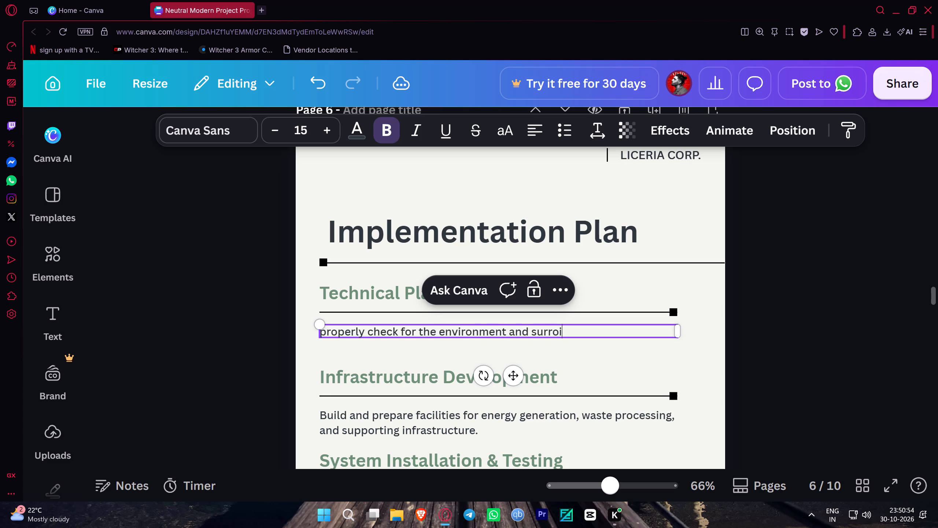
pyautogui.press('BackSpace')
pyautogui.write('undings')
pyautogui.press('space')
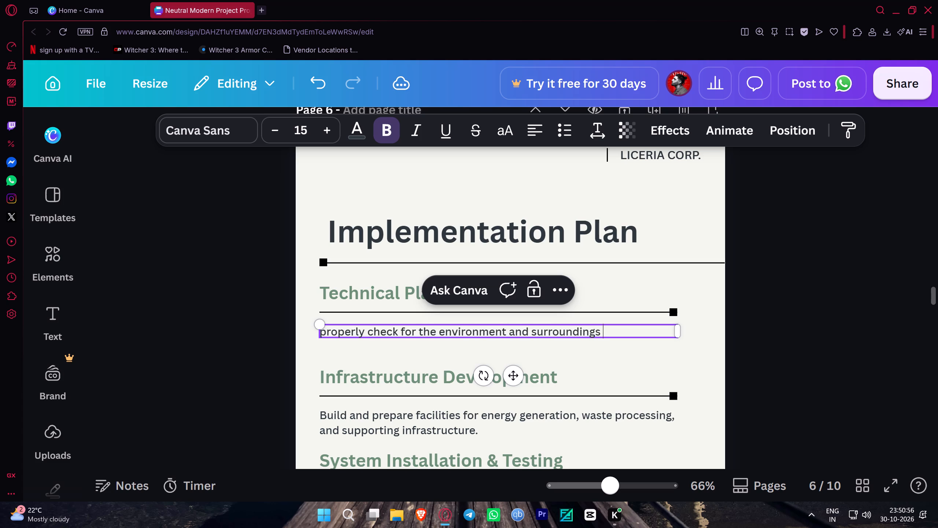
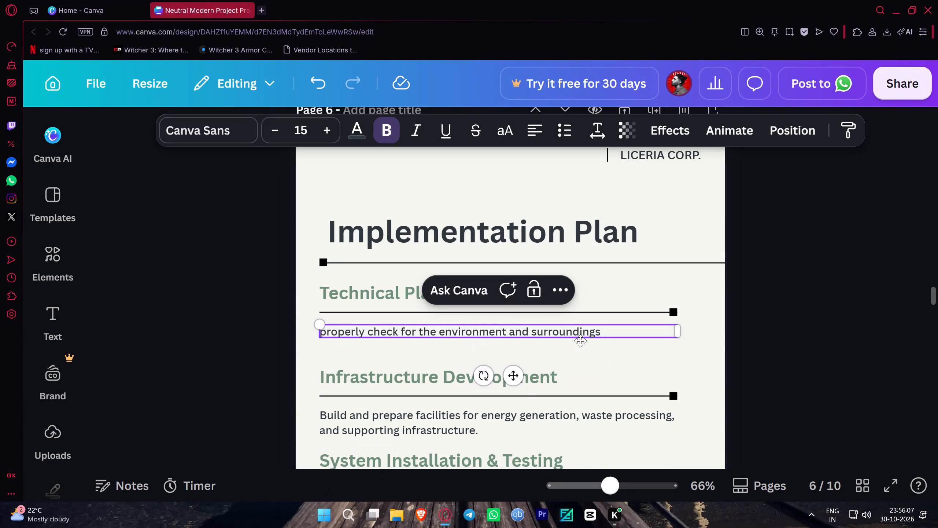
# Replace the Infrastructure Development heading on page 6 with "development in infra".
pyautogui.tripleClick(451, 380)
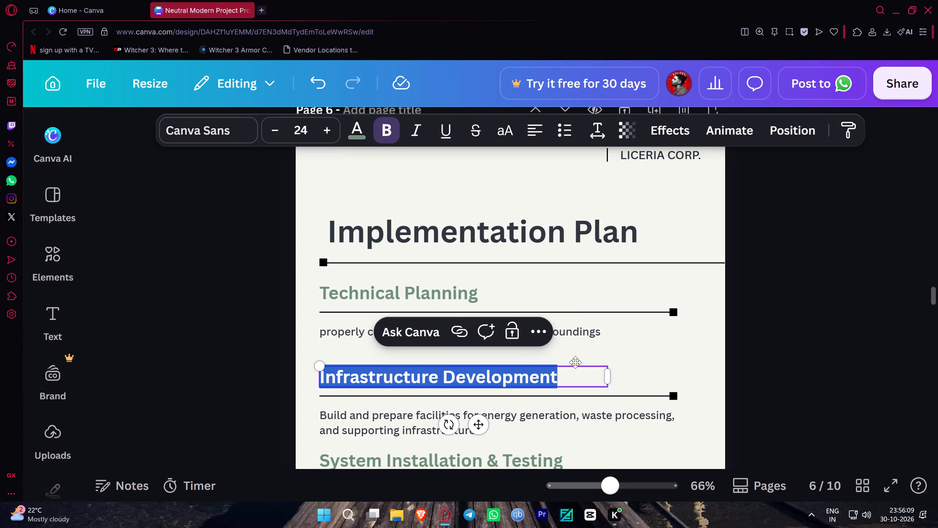
pyautogui.write('develop,e')
pyautogui.press('BackSpace')
pyautogui.press('BackSpace')
pyautogui.write('ment in infra')
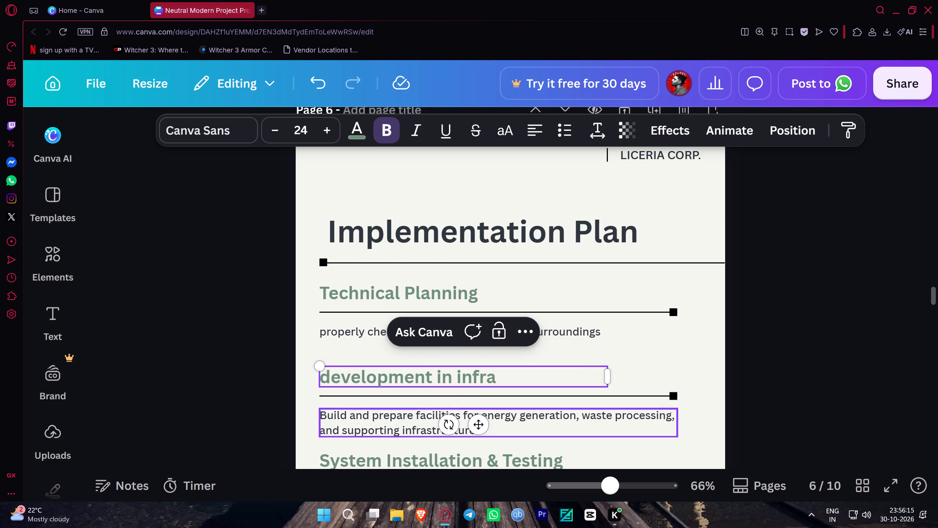
# Replace the description under the "development in infra" heading with "prepping facilities and also building them for development".
pyautogui.scroll(-1, 627, 335)
pyautogui.scroll(1, 396, 225)
pyautogui.moveTo(764, 310); pyautogui.dragTo(762, 352, button='middle')
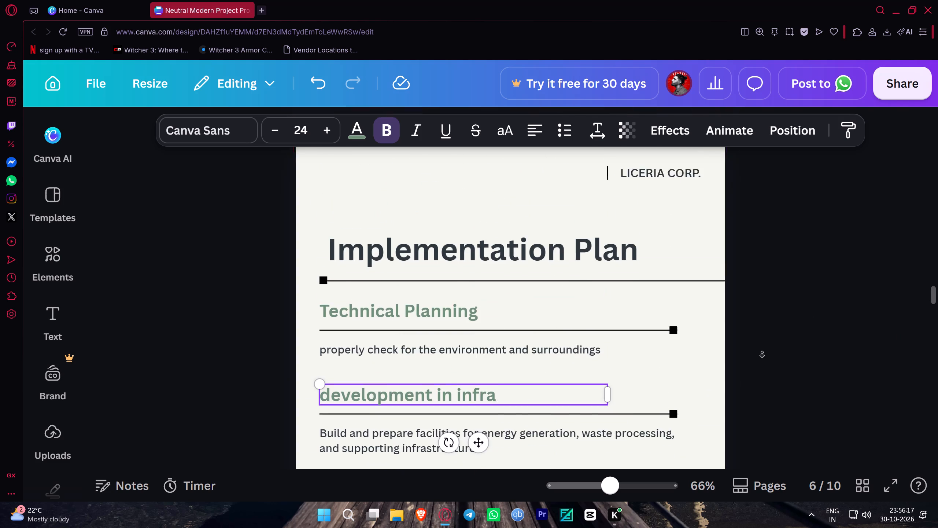
pyautogui.moveTo(762, 352); pyautogui.dragTo(764, 408, button='middle')
pyautogui.middleClick(709, 347)
pyautogui.middleClick(709, 377)
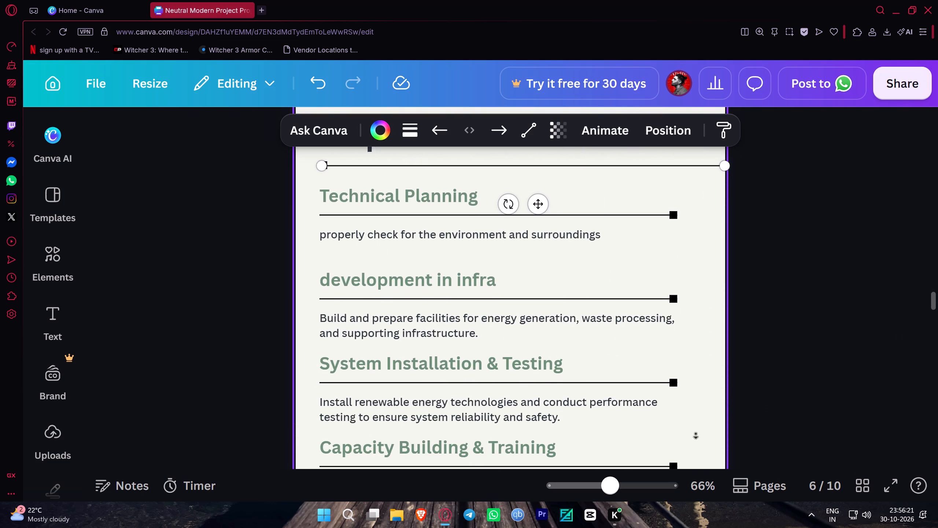
pyautogui.moveTo(690, 420); pyautogui.dragTo(695, 418)
pyautogui.doubleClick(435, 224)
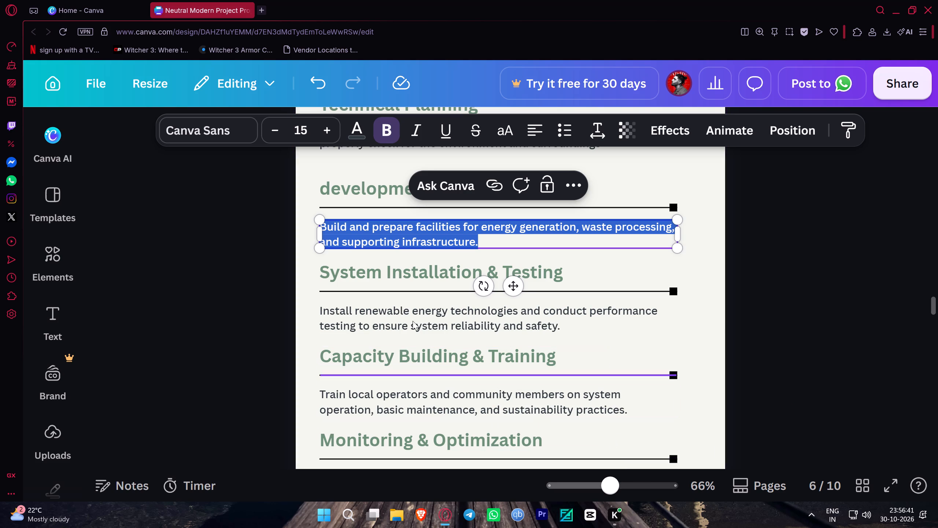
pyautogui.doubleClick(424, 312)
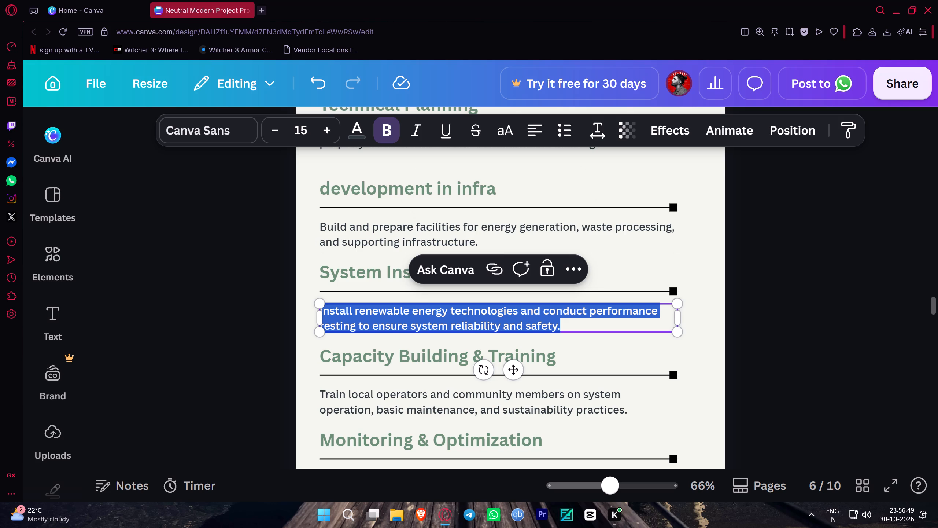
pyautogui.doubleClick(489, 227)
pyautogui.write('prepping facilitiesa n')
pyautogui.press('BackSpace')
pyautogui.press('BackSpace')
pyautogui.press('BackSpace')
pyautogui.press('space')
pyautogui.write('an')
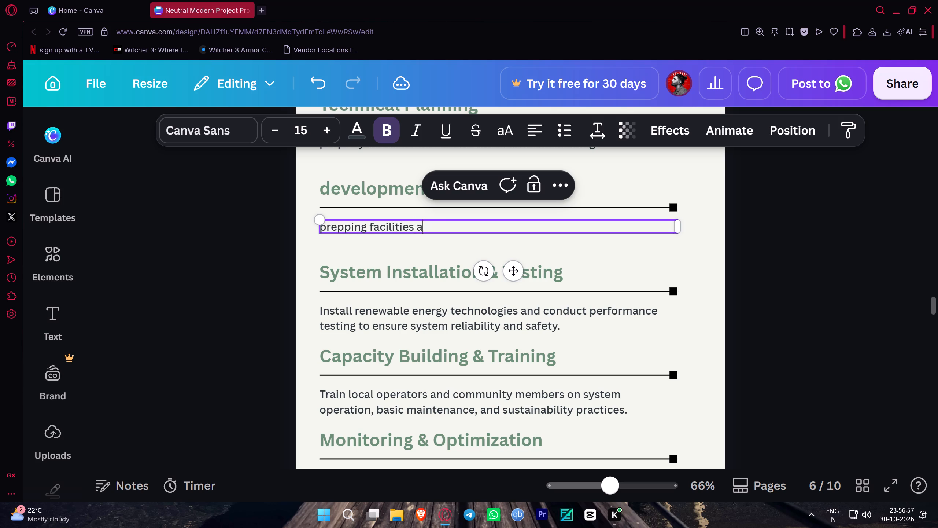
pyautogui.press('BackSpace')
pyautogui.write('nd also building them for')
pyautogui.press('space')
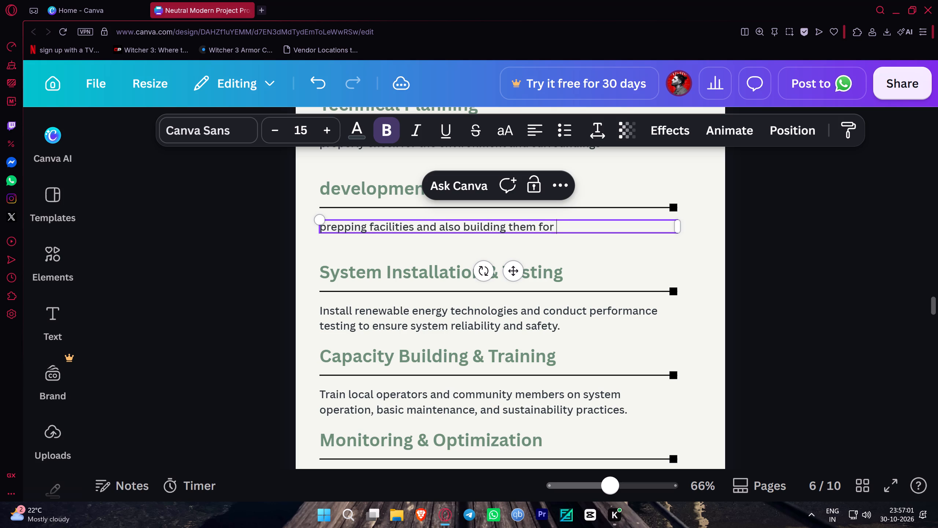
pyautogui.press('d')
pyautogui.press('BackSpace')
pyautogui.write('development')
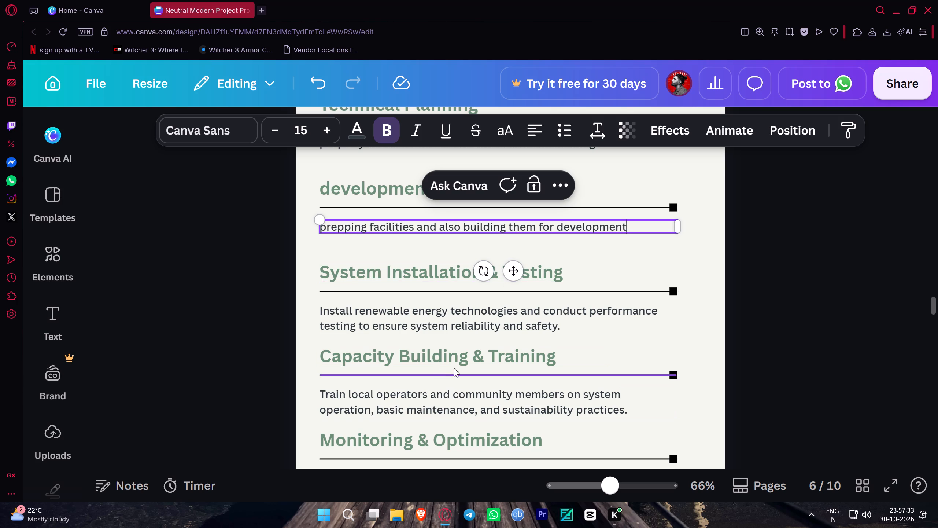
# Replace the System Installation & Testing description with "doing perf tests and also installing solar panels everywhere needed is best".
pyautogui.doubleClick(433, 313)
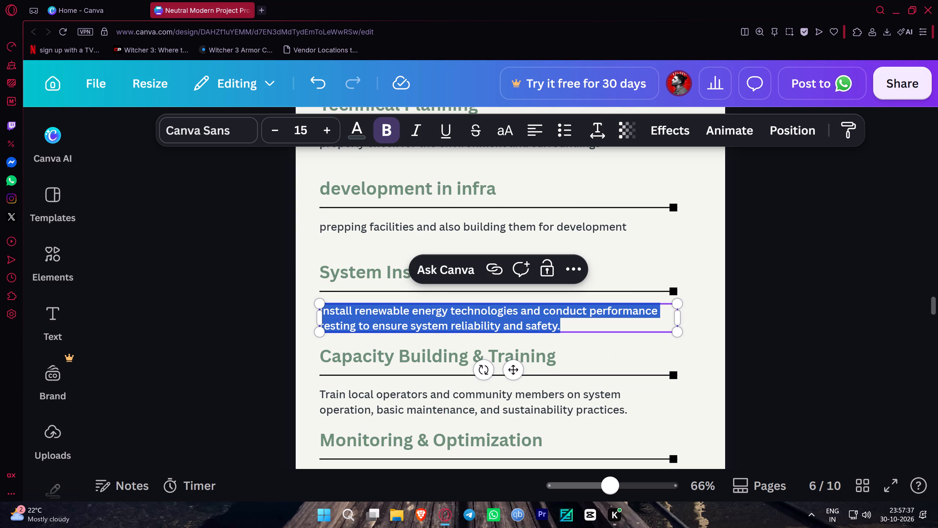
pyautogui.write('doing perf tests and also installing')
pyautogui.press('space')
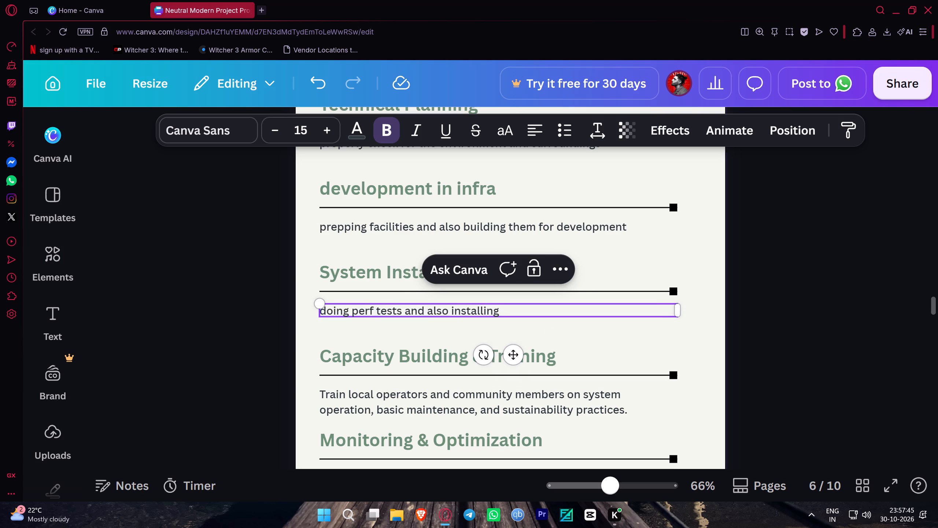
pyautogui.write('solar panels everywhere i')
pyautogui.press('BackSpace')
pyautogui.write('needeed')
pyautogui.press('BackSpace')
pyautogui.press('BackSpace')
pyautogui.write('d is best')
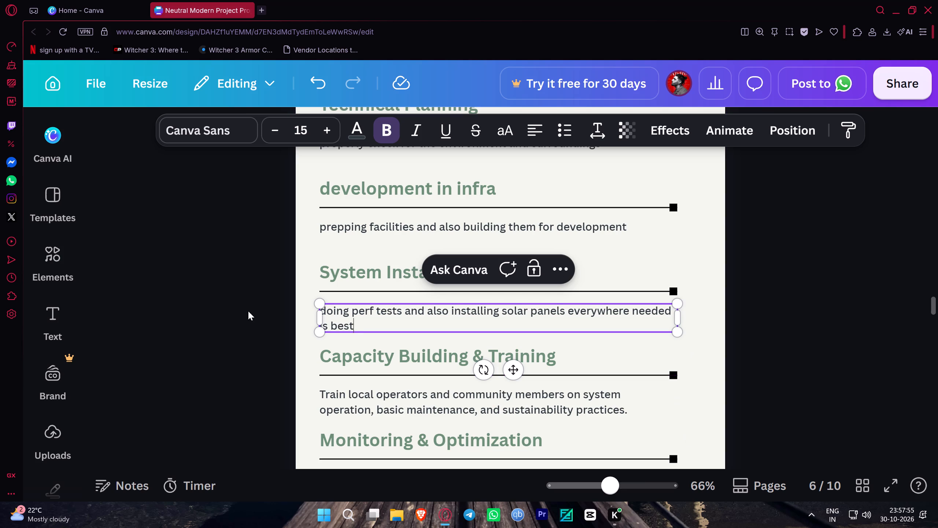
# Select the whole Capacity Building & Training description on page 6 for rewriting.
pyautogui.middleClick(248, 311)
pyautogui.click(240, 377)
pyautogui.doubleClick(421, 286)
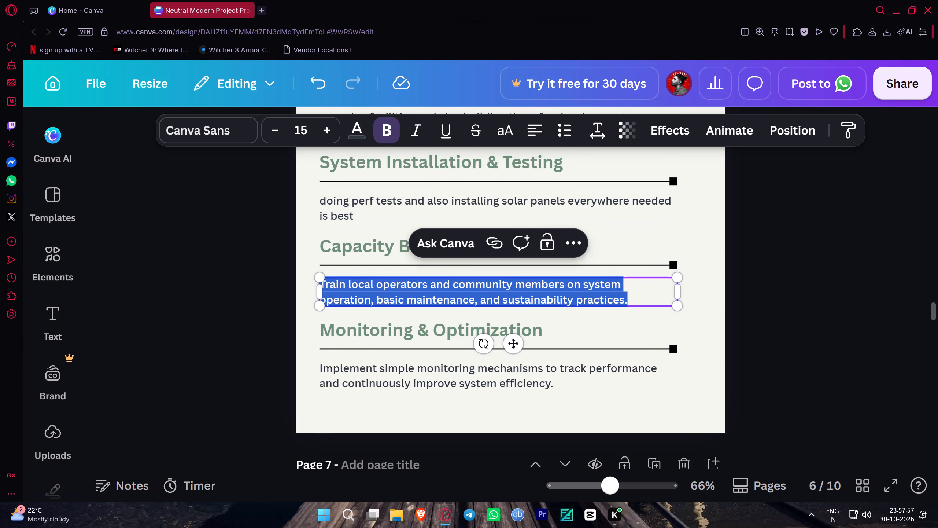
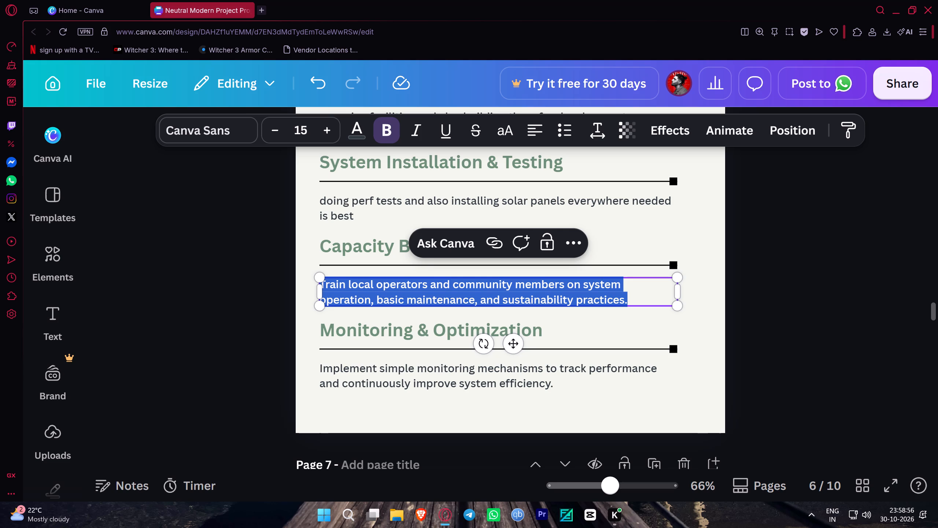
# Replace the Capacity Building description with "local operators of train hsould also have access to it cause trains could run on renewable enegry which could help,".
pyautogui.write('local operators of train hsould also')
pyautogui.press('space')
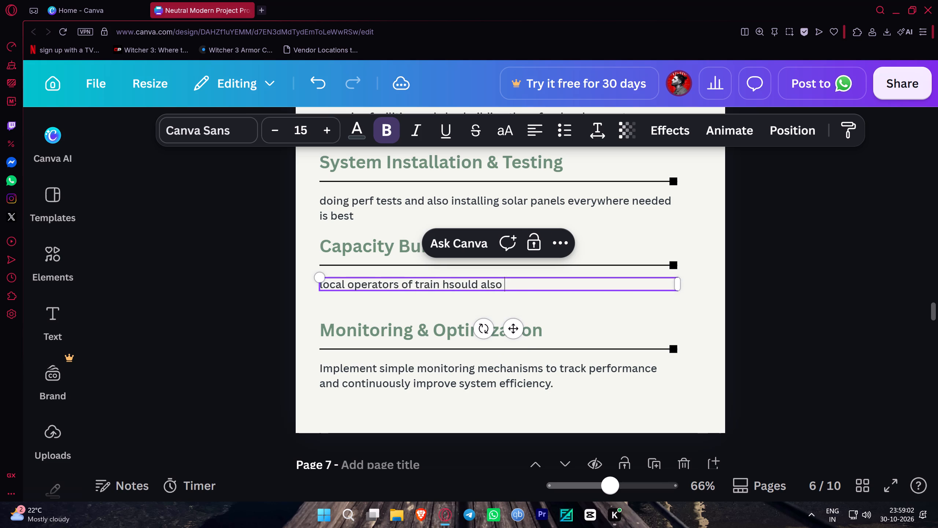
pyautogui.write('have access to it cause')
pyautogui.press('space')
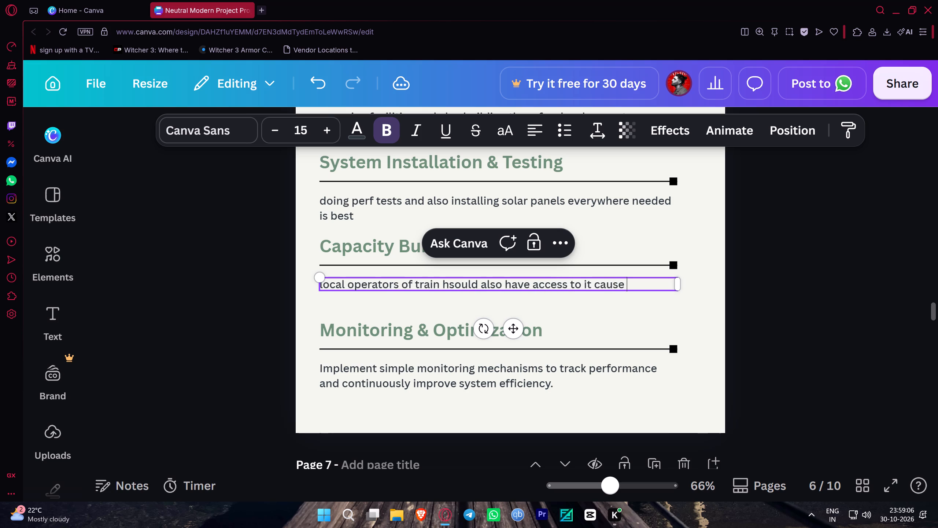
pyautogui.write('trains could run on renewable enegry which d')
pyautogui.press('BackSpace')
pyautogui.write('could help, laos')
pyautogui.press('BackSpace')
pyautogui.press('BackSpace')
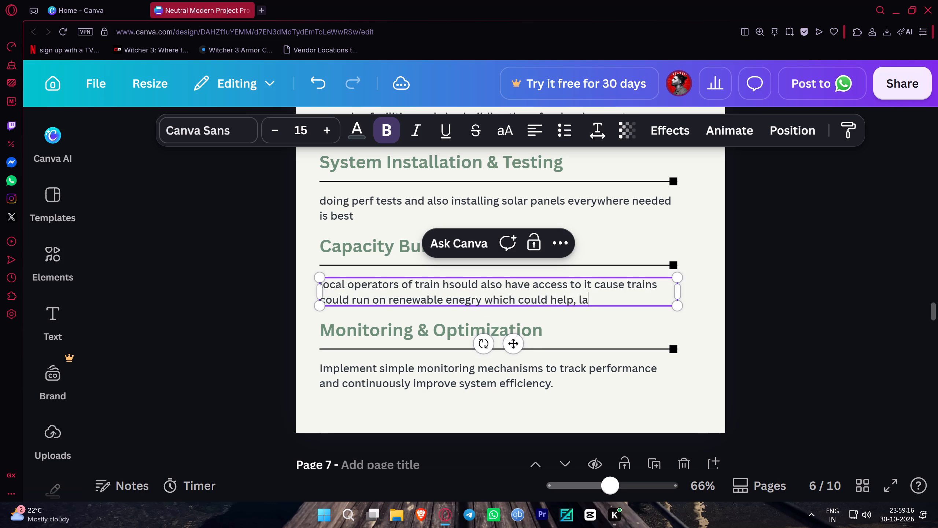
pyautogui.press('BackSpace')
pyautogui.press('BackSpace')
# End the Capacity Building & Training description on page 6 with "also do it in public sectors".
pyautogui.write('also do i ti')
pyautogui.press('BackSpace')
pyautogui.press('BackSpace')
pyautogui.press('BackSpace')
pyautogui.write('t in punl')
pyautogui.press('BackSpace')
pyautogui.press('BackSpace')
pyautogui.write('blic c')
pyautogui.press('BackSpace')
pyautogui.write('secotrs')
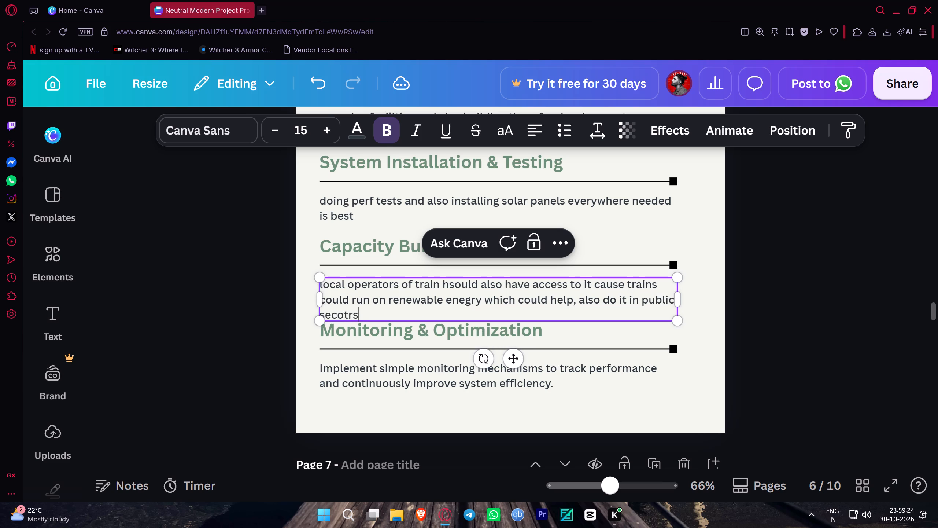
pyautogui.press('BackSpace')
pyautogui.press('BackSpace')
pyautogui.press('BackSpace')
pyautogui.press('BackSpace')
pyautogui.write('tors')
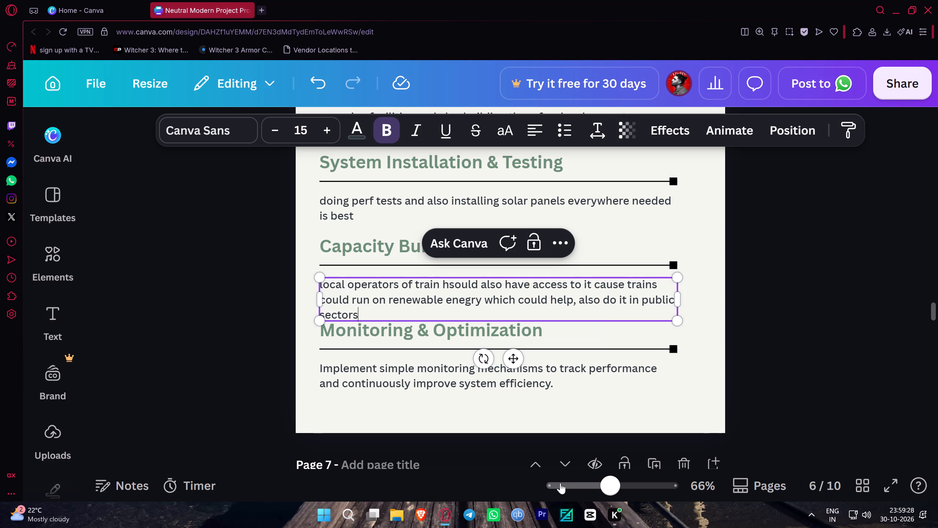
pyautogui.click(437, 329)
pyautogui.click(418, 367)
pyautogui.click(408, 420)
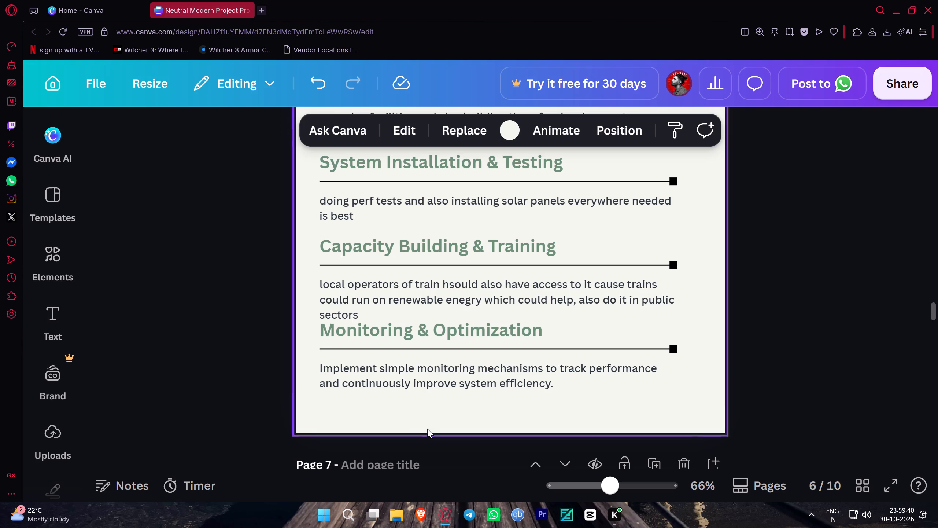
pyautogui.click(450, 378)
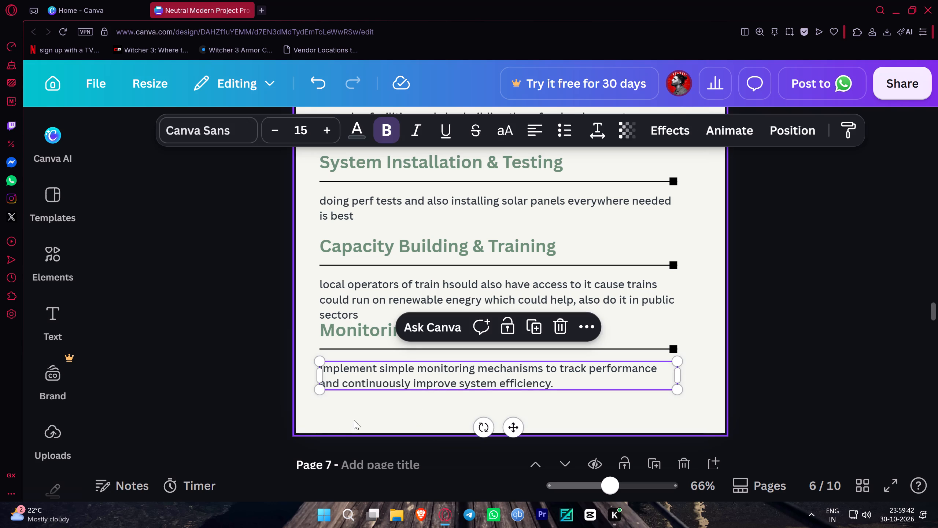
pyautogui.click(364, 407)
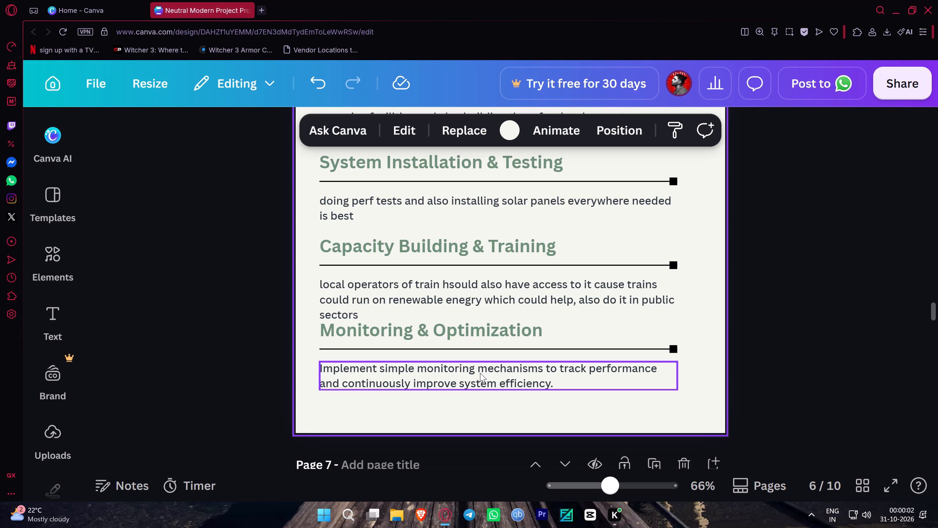
# Replace the Monitoring & Optimization description on page 6 with "track perfomance so implement stuff in order to make right decisions maybe".
pyautogui.doubleClick(431, 383)
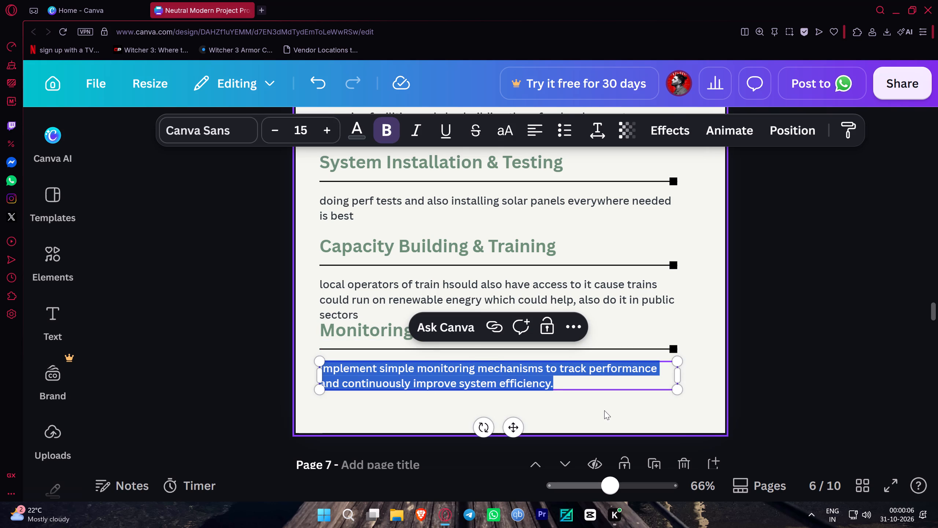
pyautogui.write('track perfomra')
pyautogui.press('BackSpace')
pyautogui.press('BackSpace')
pyautogui.write('ancew')
pyautogui.press('space')
pyautogui.press('BackSpace')
pyautogui.press('BackSpace')
pyautogui.press('space')
pyautogui.write('so implement stuff')
pyautogui.press('space')
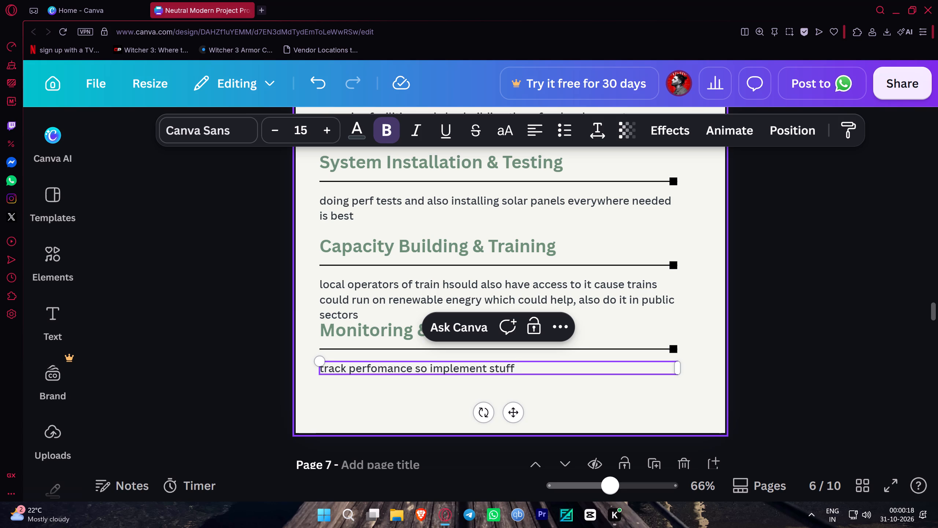
pyautogui.write('so')
pyautogui.press('space')
pyautogui.press('BackSpace')
pyautogui.press('BackSpace')
pyautogui.press('BackSpace')
pyautogui.write('in order to make')
pyautogui.press('space')
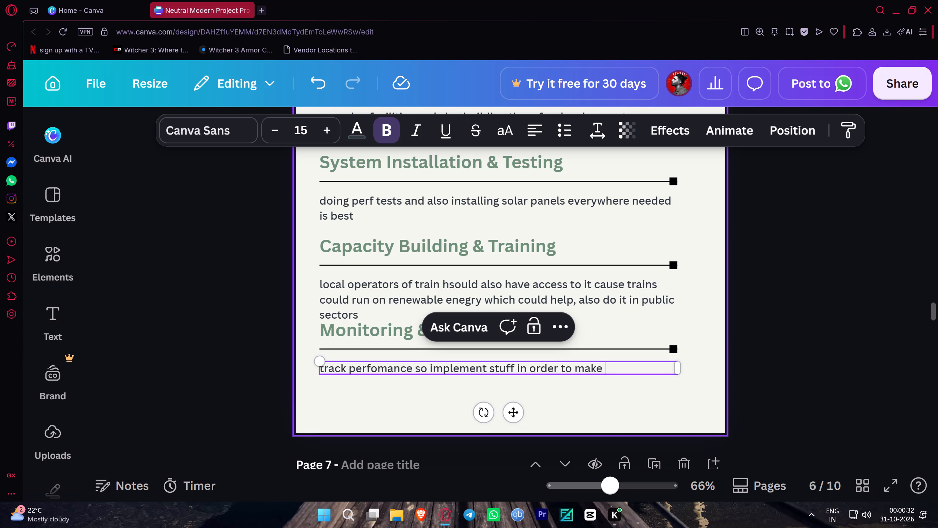
pyautogui.press('BackSpace')
pyautogui.press('space')
pyautogui.write('right decisions mayeb')
pyautogui.press('Insert')
pyautogui.press('BackSpace')
pyautogui.press('BackSpace')
pyautogui.write('ne')
pyautogui.press('BackSpace')
pyautogui.press('BackSpace')
pyautogui.write('be')
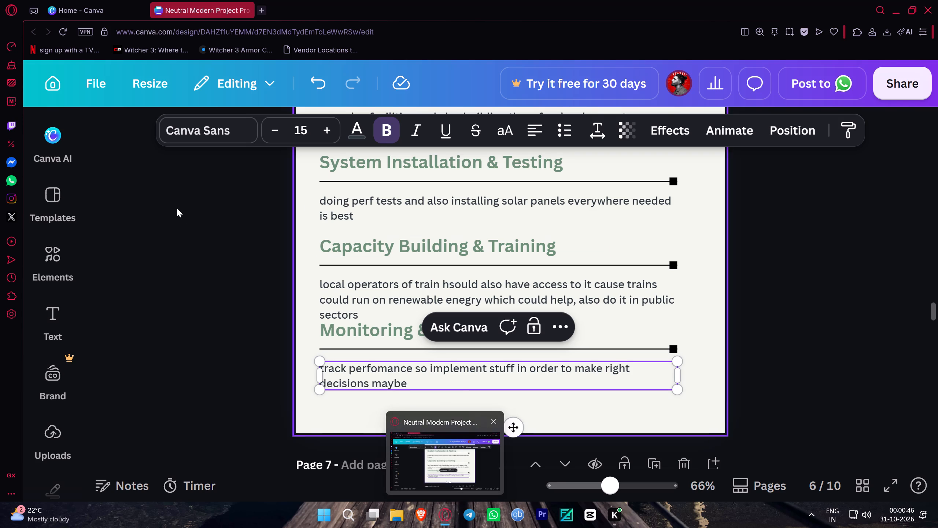
# Look over the Socio-Economic Impact heading and body paragraphs on page 7.
pyautogui.scroll(-2, 182, 208)
pyautogui.scroll(-1, 206, 247)
pyautogui.moveTo(206, 247); pyautogui.dragTo(214, 347, button='middle')
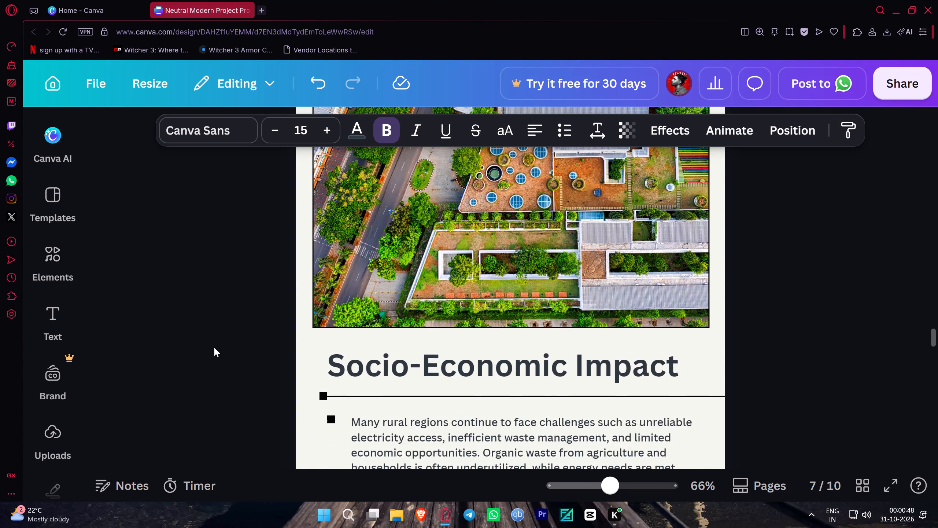
pyautogui.scroll(-2, 214, 347)
pyautogui.scroll(1, 217, 328)
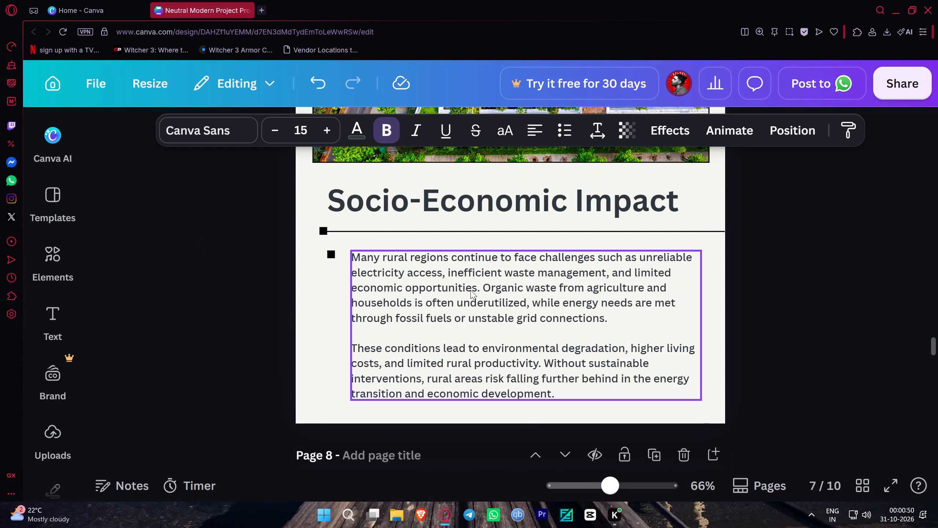
pyautogui.doubleClick(443, 314)
pyautogui.click(193, 353)
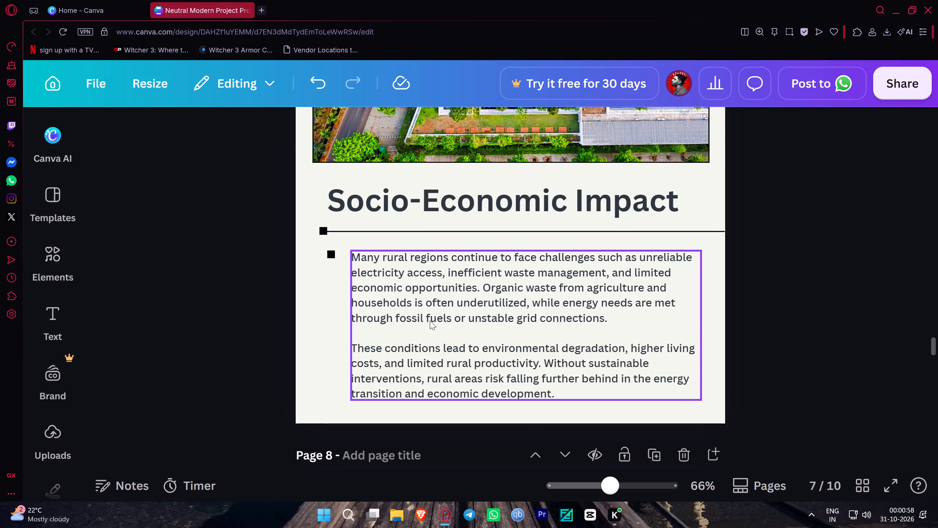
pyautogui.doubleClick(433, 312)
pyautogui.click(169, 315)
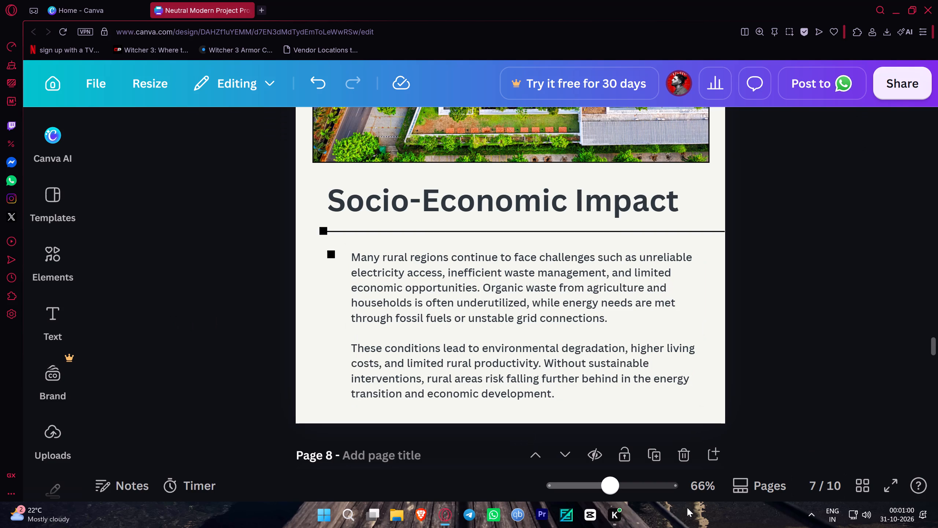
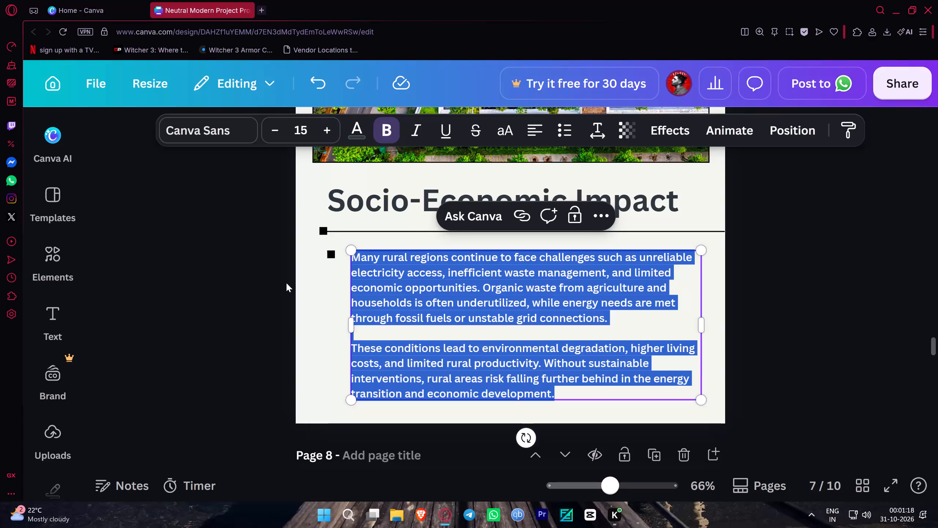
# Replace the Socio-Economic Impact body text on page 7 with "many rural regions still dont have access to electricity because".
pyautogui.write('many rural regions sitll')
pyautogui.press('BackSpace')
pyautogui.press('BackSpace')
pyautogui.press('BackSpace')
pyautogui.press('BackSpace')
pyautogui.write('till dont have access to s')
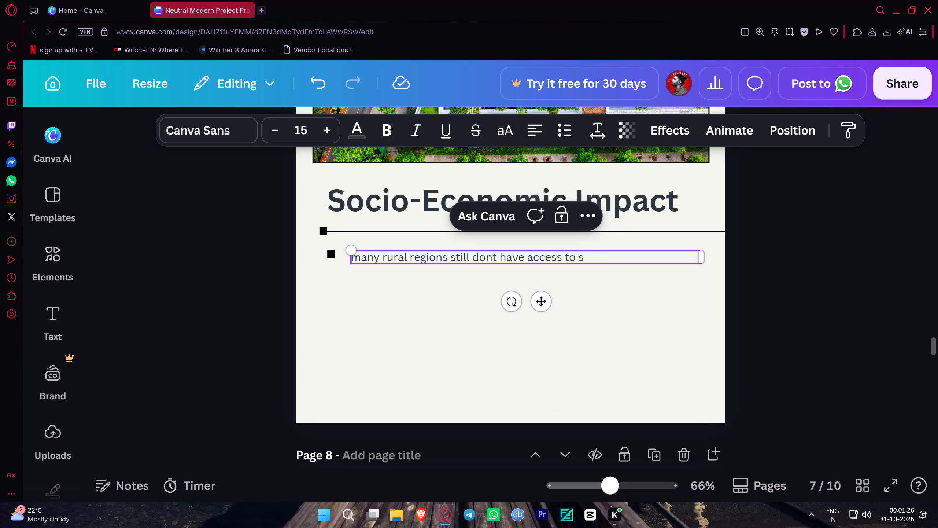
pyautogui.write('hit')
pyautogui.press('space')
pyautogui.press('BackSpace')
pyautogui.press('BackSpace')
pyautogui.press('BackSpace')
pyautogui.press('BackSpace')
pyautogui.press('BackSpace')
pyautogui.write('electricity because of')
pyautogui.press('space')
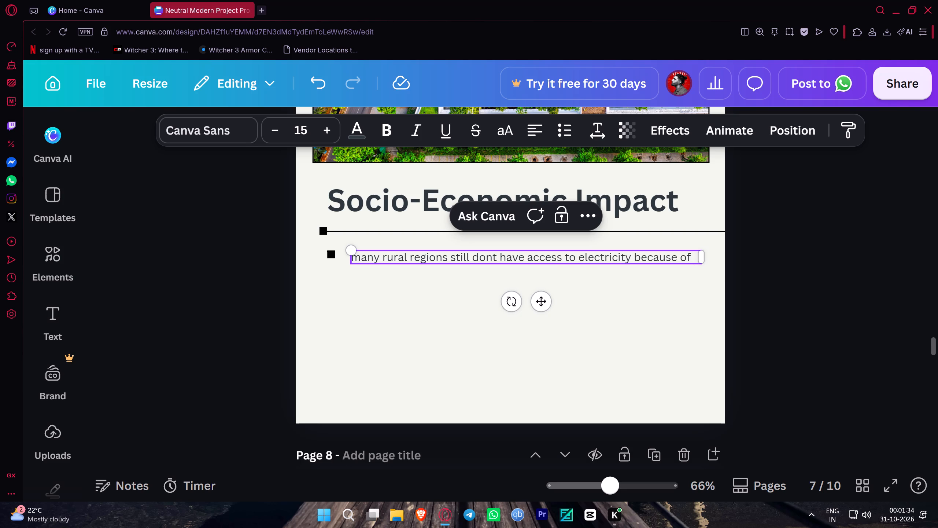
pyautogui.press('BackSpace')
pyautogui.press('BackSpace')
pyautogui.press('BackSpace')
# Continue the page 7 paragraph with "it is made from coal and obviously setting up those big power plants aint that".
pyautogui.write('it is made from coal and obvio')
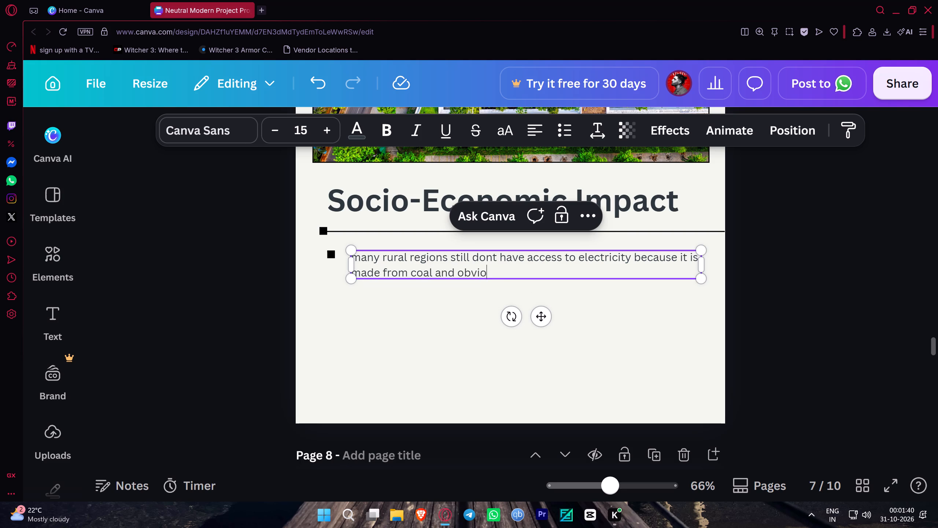
pyautogui.write('usly setting up those big power')
pyautogui.press('space')
pyautogui.write('plants aint that')
pyautogui.press('space')
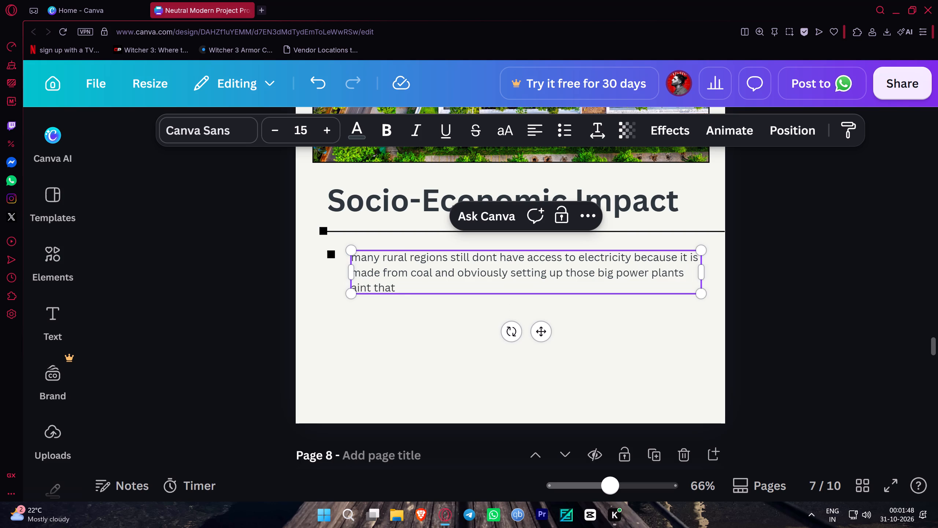
# Continue the Socio-Economic Impact paragraph with "easy for example, a country like USA can't".
pyautogui.write('easy for a')
pyautogui.press('BackSpace')
pyautogui.write('exa,p')
pyautogui.press('BackSpace')
pyautogui.press('BackSpace')
pyautogui.write('mple, a countru')
pyautogui.press('space')
pyautogui.press('BackSpace')
pyautogui.press('BackSpace')
pyautogui.write("y like USA can't m")
pyautogui.press('BackSpace')
# Continue the Socio-Economic Impact paragraph with "do it everywhere literally, not the desert at least,".
pyautogui.write('do it everywhere litetral')
pyautogui.press('BackSpace')
pyautogui.press('BackSpace')
pyautogui.press('BackSpace')
pyautogui.press('BackSpace')
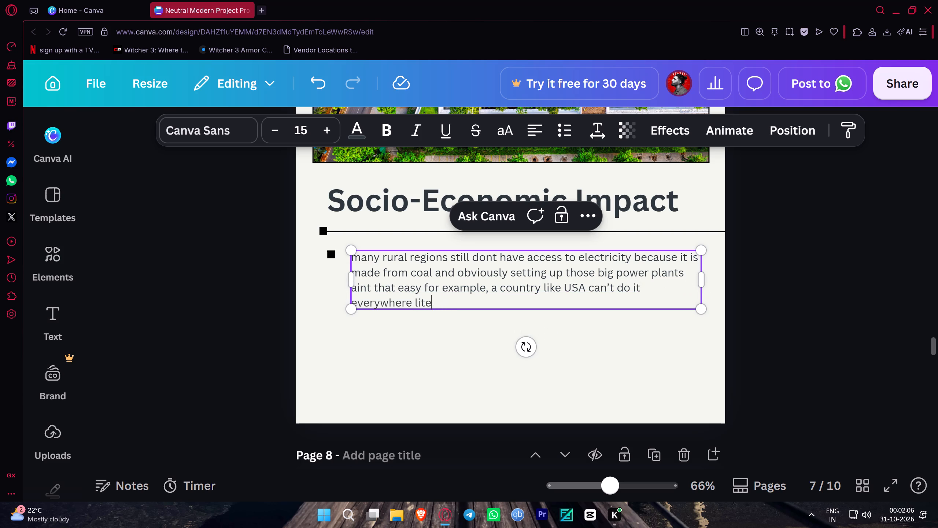
pyautogui.write('rally, not tht')
pyautogui.press('BackSpace')
pyautogui.write('e deseer')
pyautogui.press('BackSpace')
pyautogui.write('t at least, os')
pyautogui.press('BackSpace')
pyautogui.press('BackSpace')
# End the Socio-Economic Impact paragraph with "so solar energy is really useful for a place which is very heated".
pyautogui.write('so solar a')
pyautogui.press('BackSpace')
pyautogui.write('energy is really useful for')
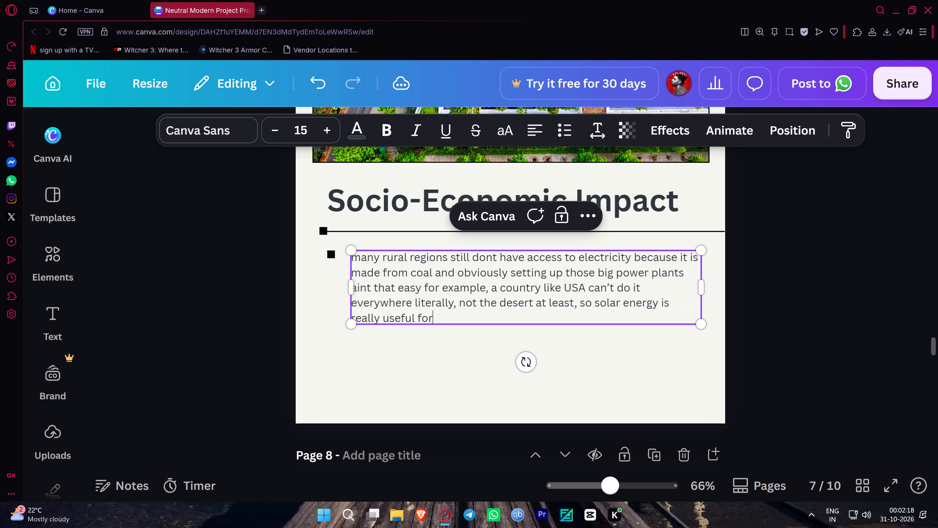
pyautogui.press('space')
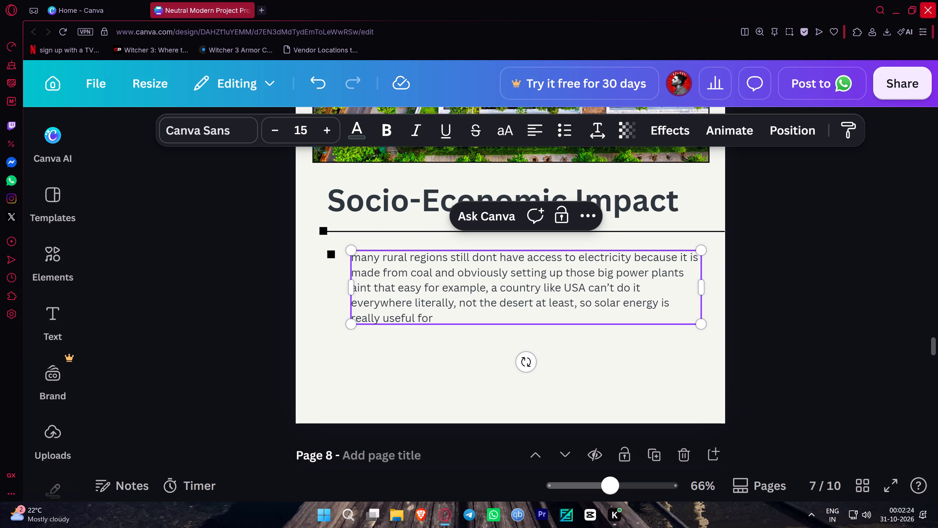
pyautogui.press('a')
pyautogui.press('space')
pyautogui.write('place')
pyautogui.press('space')
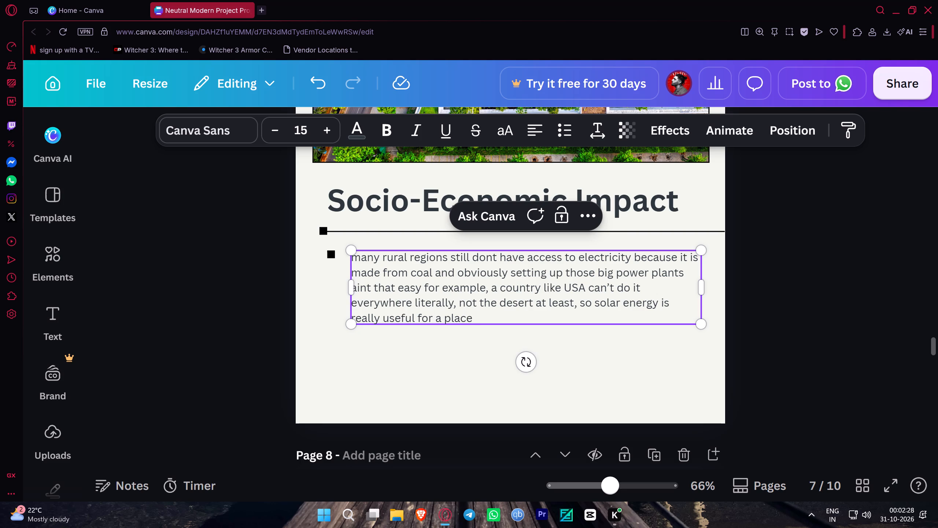
pyautogui.write('which is very heated')
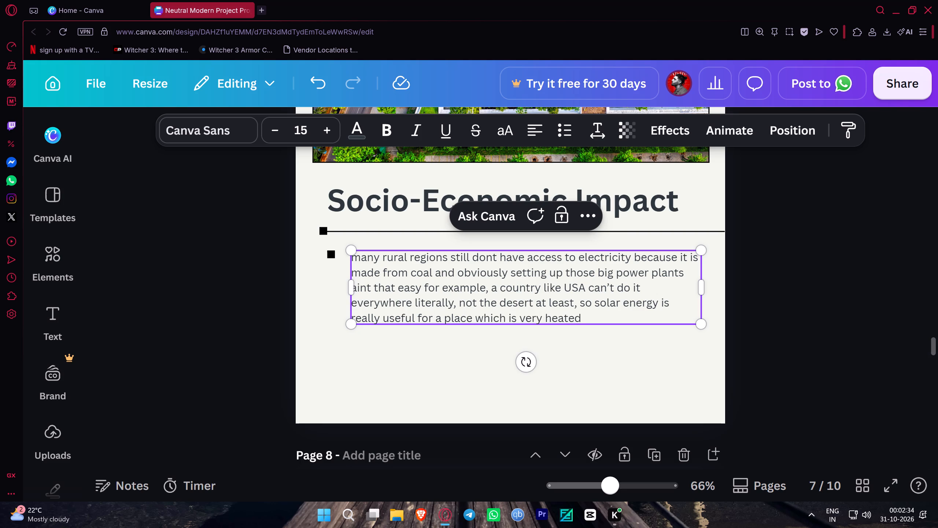
# Open the first Cost Structure bullet on page 8, "Initial infrastructure investment", for editing with its text selected.
pyautogui.scroll(-1, 894, 422)
pyautogui.scroll(-1, 783, 332)
pyautogui.moveTo(743, 304); pyautogui.dragTo(753, 400, button='middle')
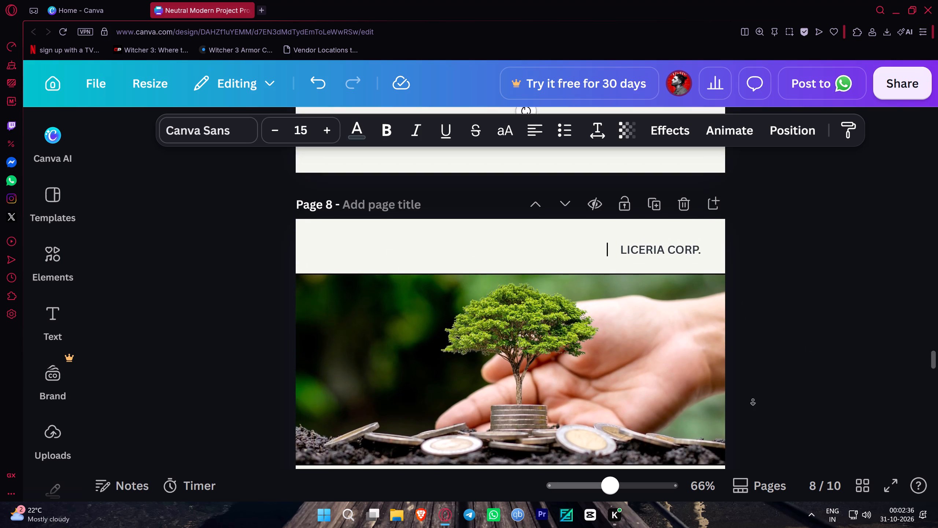
pyautogui.moveTo(753, 400); pyautogui.dragTo(754, 410, button='middle')
pyautogui.scroll(-2, 771, 346)
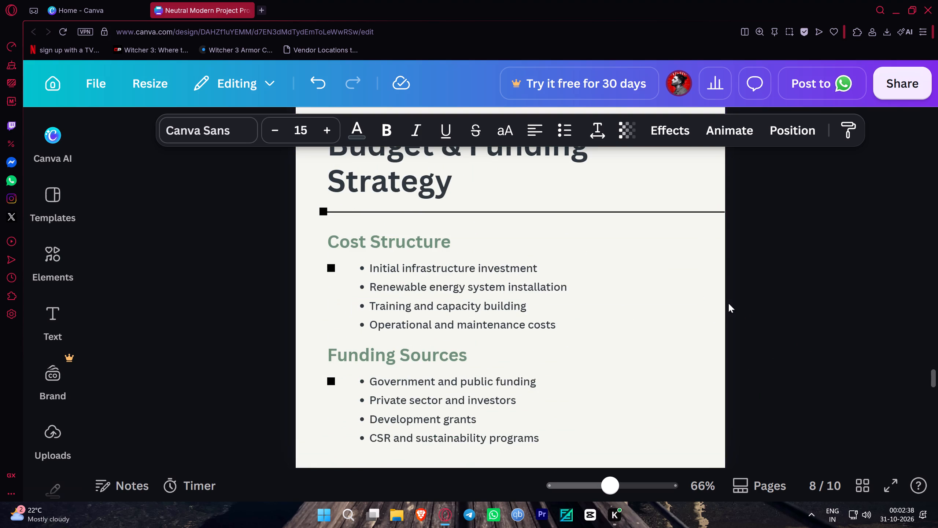
pyautogui.middleClick(728, 303)
pyautogui.click(747, 259)
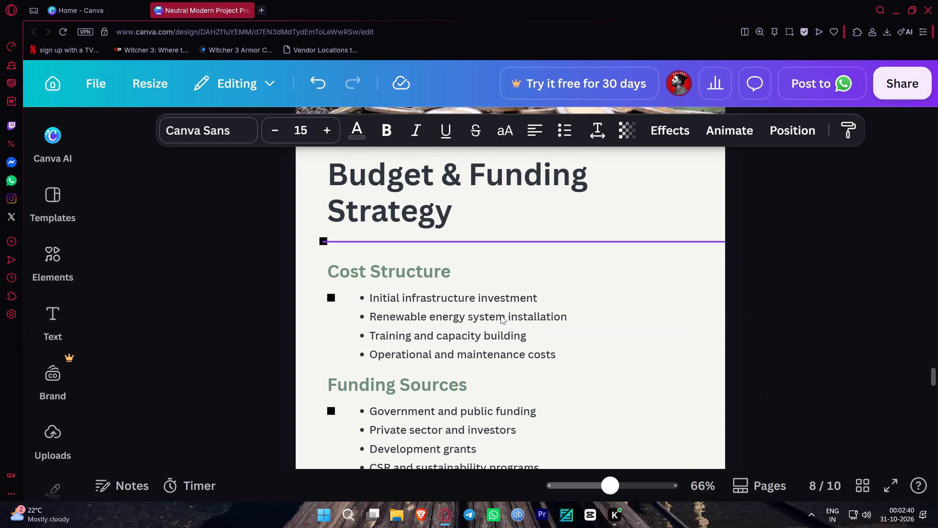
pyautogui.doubleClick(564, 295)
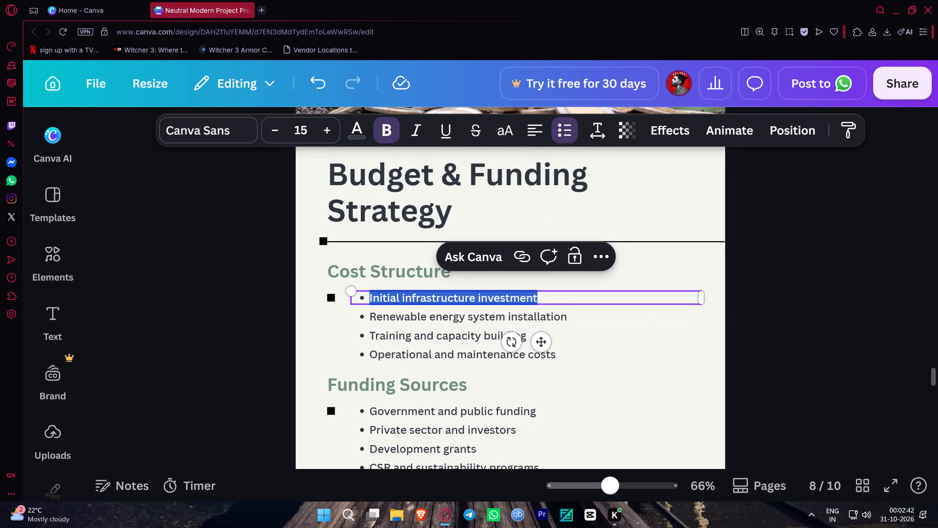
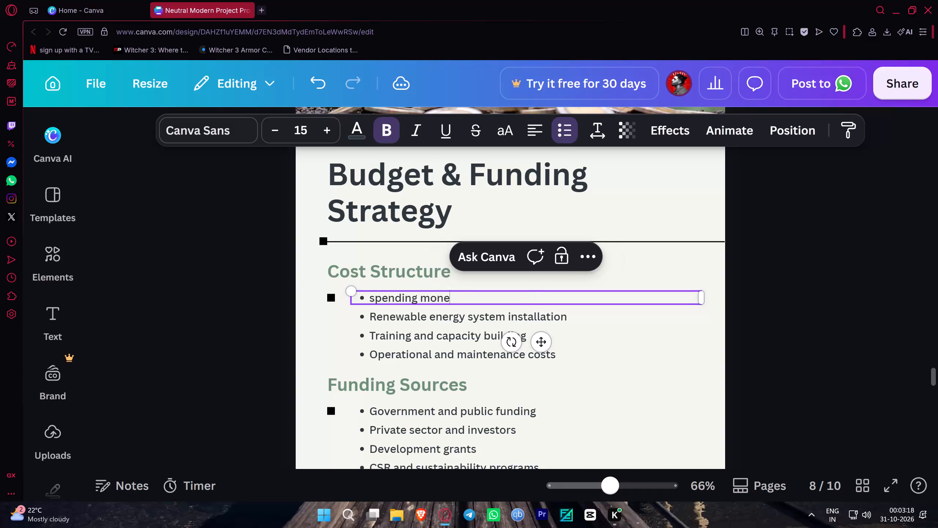
# Complete the replacement text of the first Cost Structure bullet so it reads "spending money initially for good infra".
pyautogui.press('BackSpace')
pyautogui.write('ially good')
pyautogui.press('BackSpace')
pyautogui.press('BackSpace')
pyautogui.press('BackSpace')
pyautogui.press('BackSpace')
pyautogui.write('for')
pyautogui.press('BackSpace')
pyautogui.press('BackSpace')
pyautogui.write('or good infra')
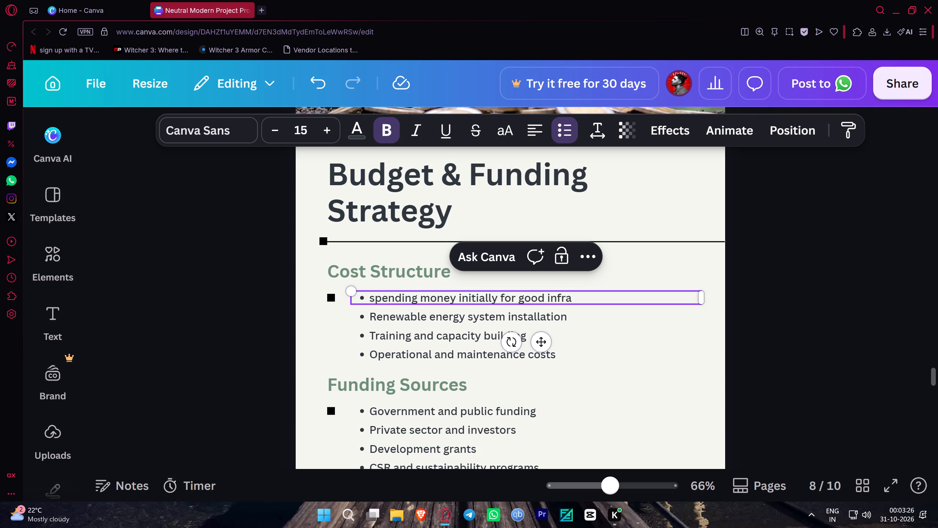
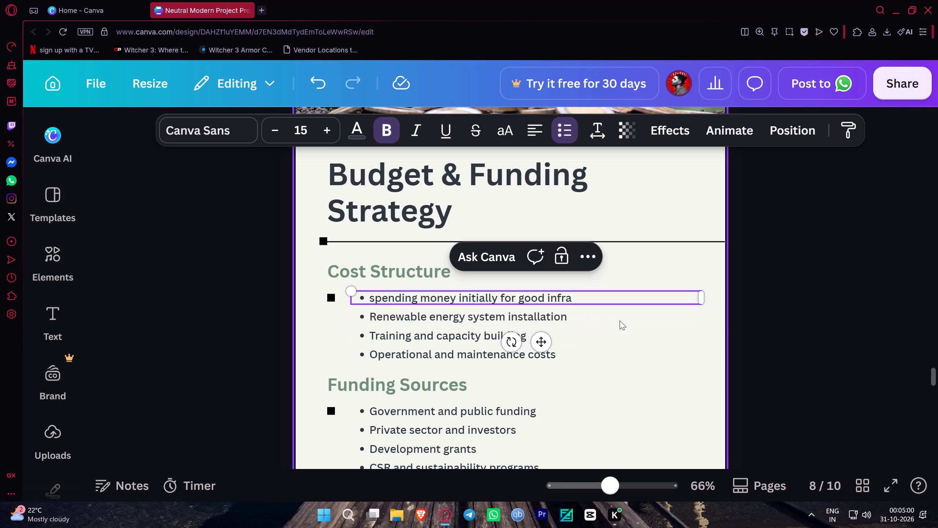
# Replace the second Cost Structure bullet, "Renewable energy system installation", with "installing systems for renewable energy".
pyautogui.doubleClick(453, 321)
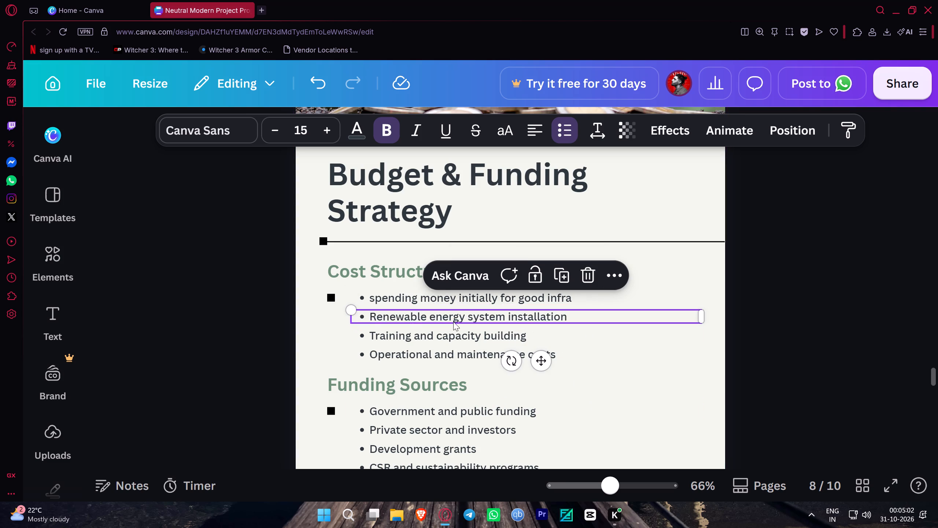
pyautogui.write('installing sty')
pyautogui.press('BackSpace')
pyautogui.press('BackSpace')
pyautogui.write('ystems')
pyautogui.press('space')
pyautogui.press('f')
pyautogui.write('or ren')
pyautogui.write('ewba')
pyautogui.press('BackSpace')
pyautogui.press('BackSpace')
pyautogui.write('able energy')
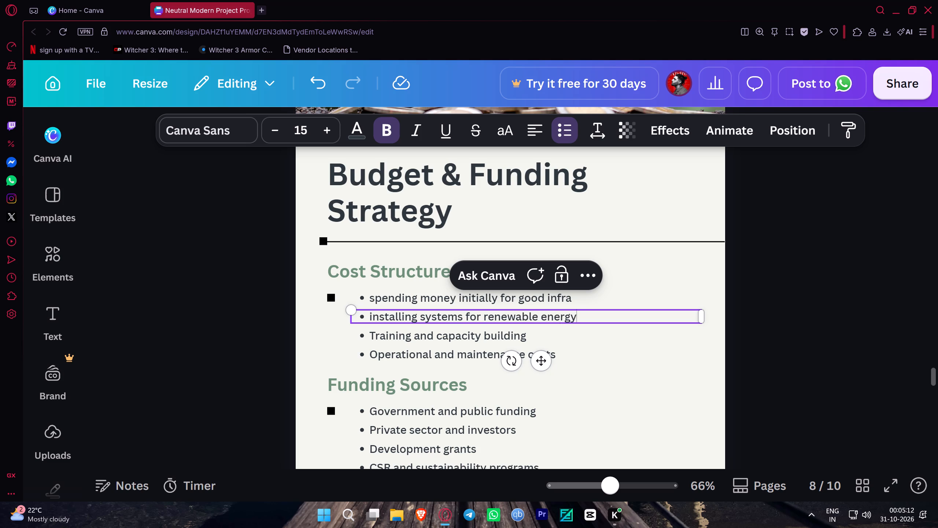
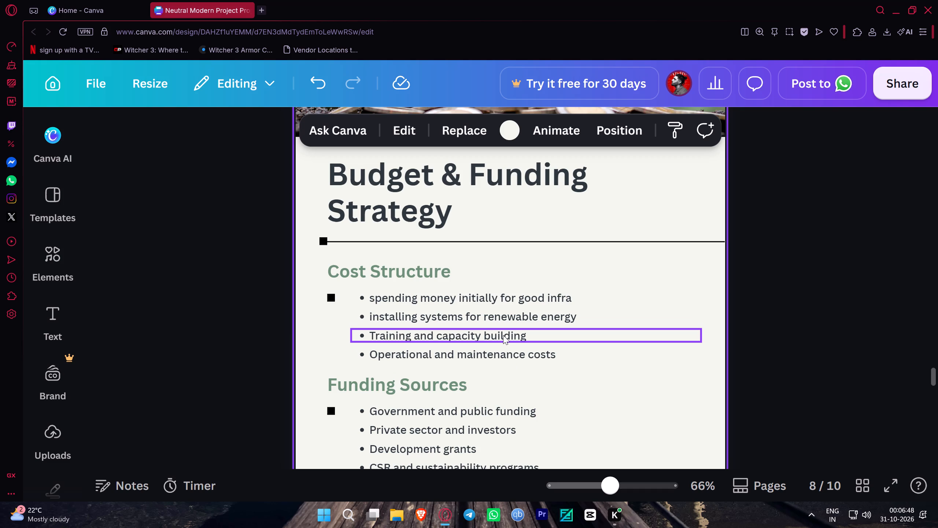
# Replace the third Cost Structure bullet, "Training and capacity building", with "training the staff on how to operate the machinery".
pyautogui.doubleClick(510, 332)
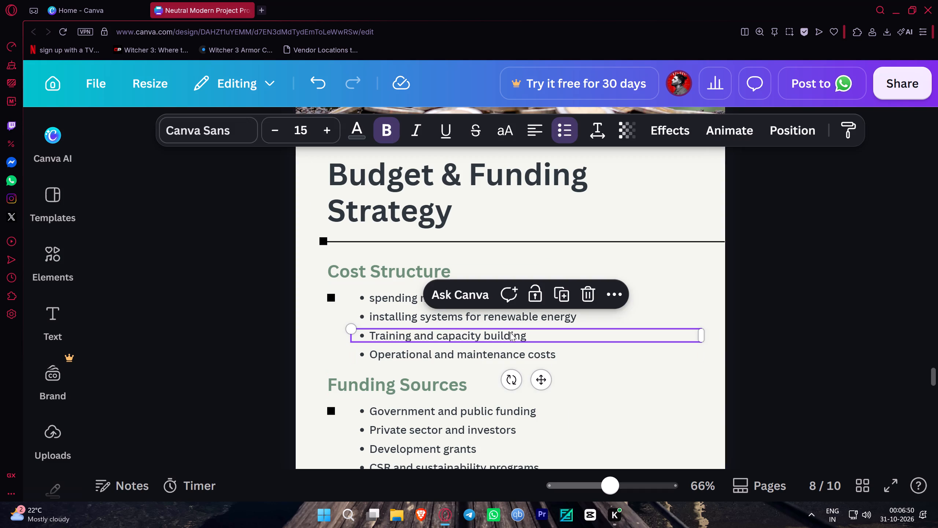
pyautogui.write('triaji')
pyautogui.press('BackSpace')
pyautogui.press('BackSpace')
pyautogui.press('BackSpace')
pyautogui.press('BackSpace')
pyautogui.write('ainingt')
pyautogui.press('space')
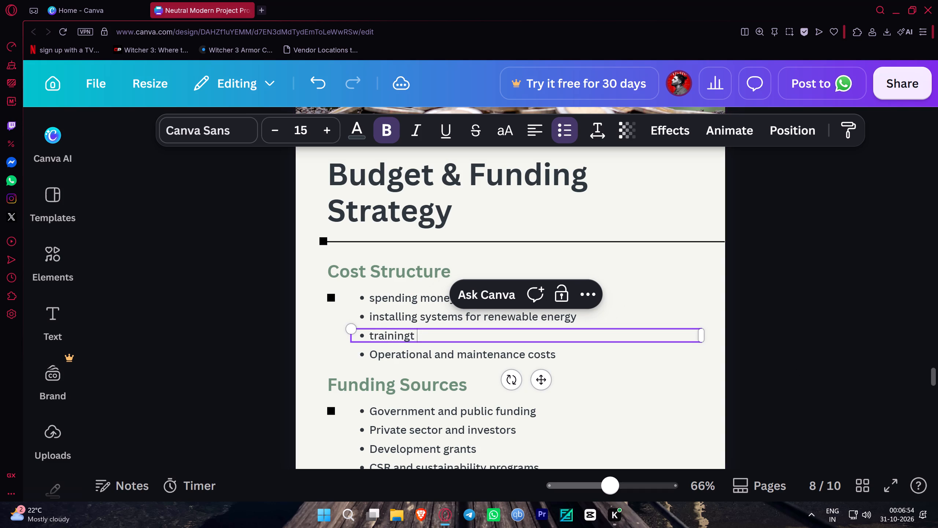
pyautogui.press('BackSpace')
pyautogui.press('BackSpace')
pyautogui.press('space')
pyautogui.write('thj')
pyautogui.press('BackSpace')
pyautogui.write('e staff on how to operate te')
pyautogui.press('space')
pyautogui.press('BackSpace')
pyautogui.press('BackSpace')
pyautogui.write('he machinery')
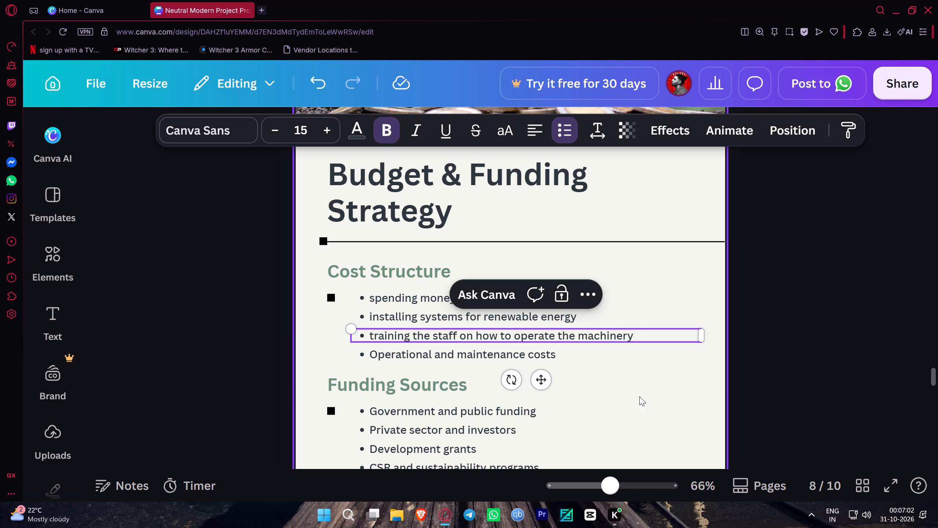
# Replace the fourth Cost Structure bullet, "Operational and maintenance costs", with "starting costs like operating and maintaining ones".
pyautogui.doubleClick(590, 351)
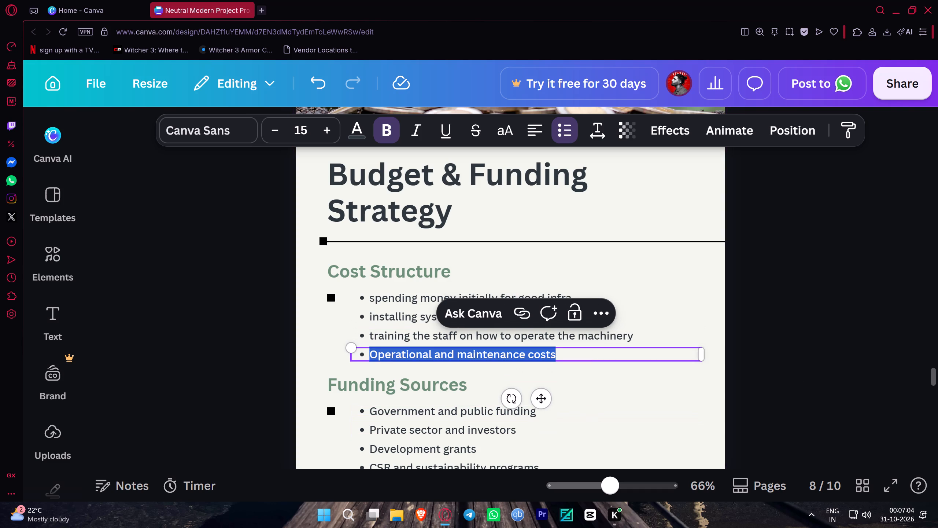
pyautogui.write('starting costs like operating and maintaining ones')
pyautogui.scroll(-1, 479, 388)
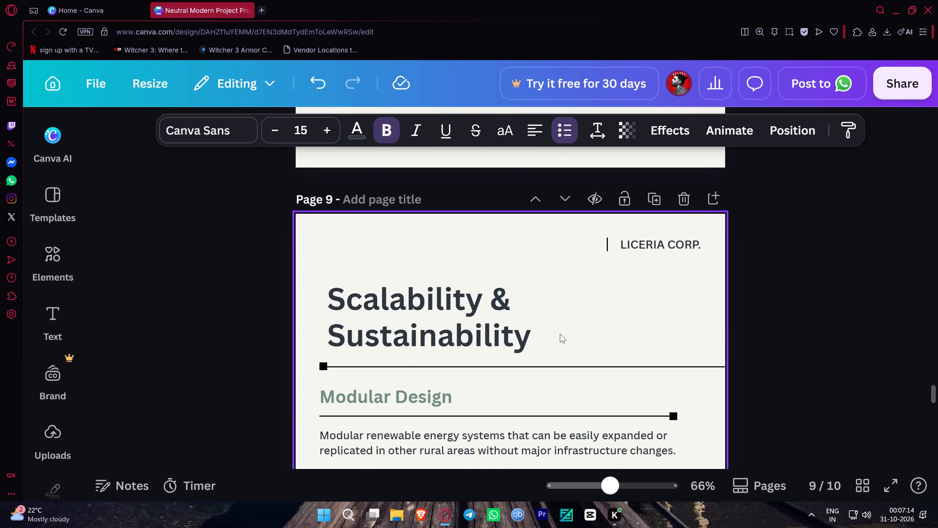
pyautogui.scroll(1, 557, 315)
pyautogui.moveTo(789, 305); pyautogui.dragTo(784, 407, button='middle')
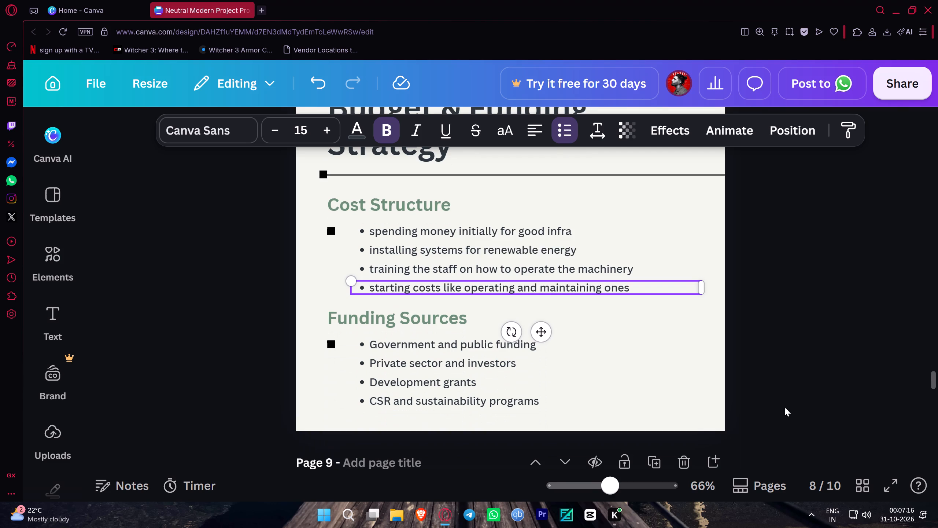